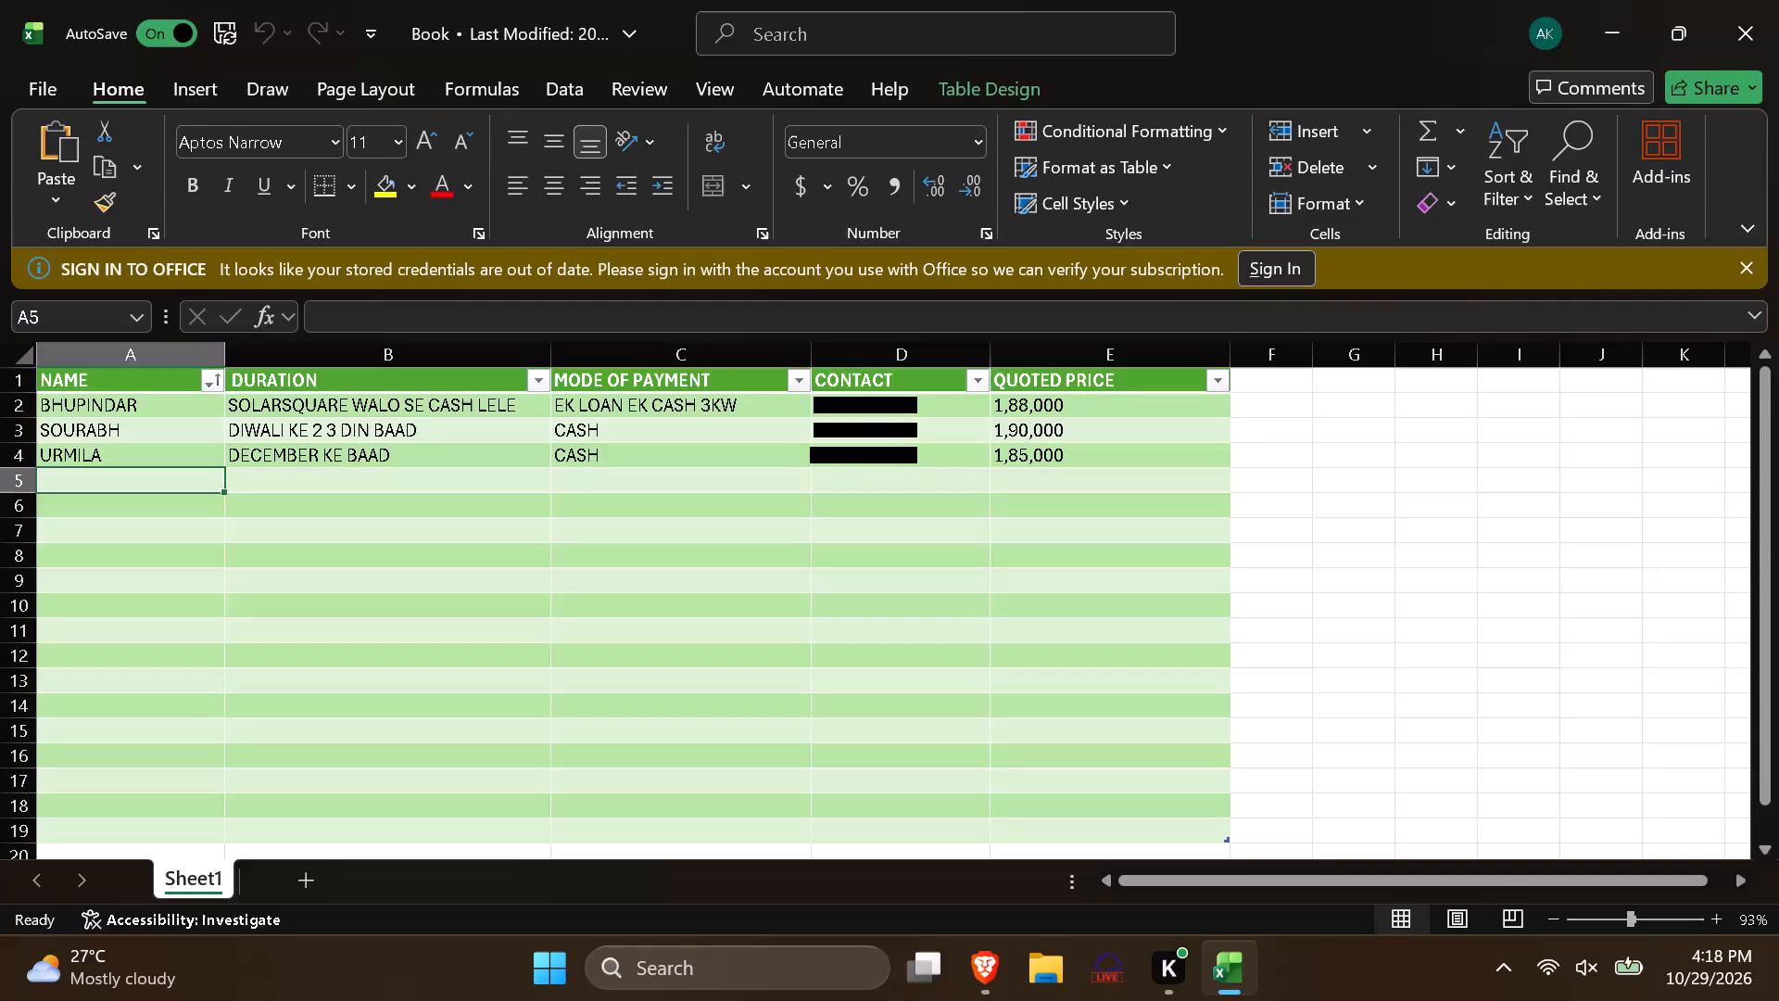
Fill row 5 with the name VIPUL, duration SOCH KR BATATE HAI and mode of payment CASH.
{"action": "left_click", "coordinate": [162, 482]}
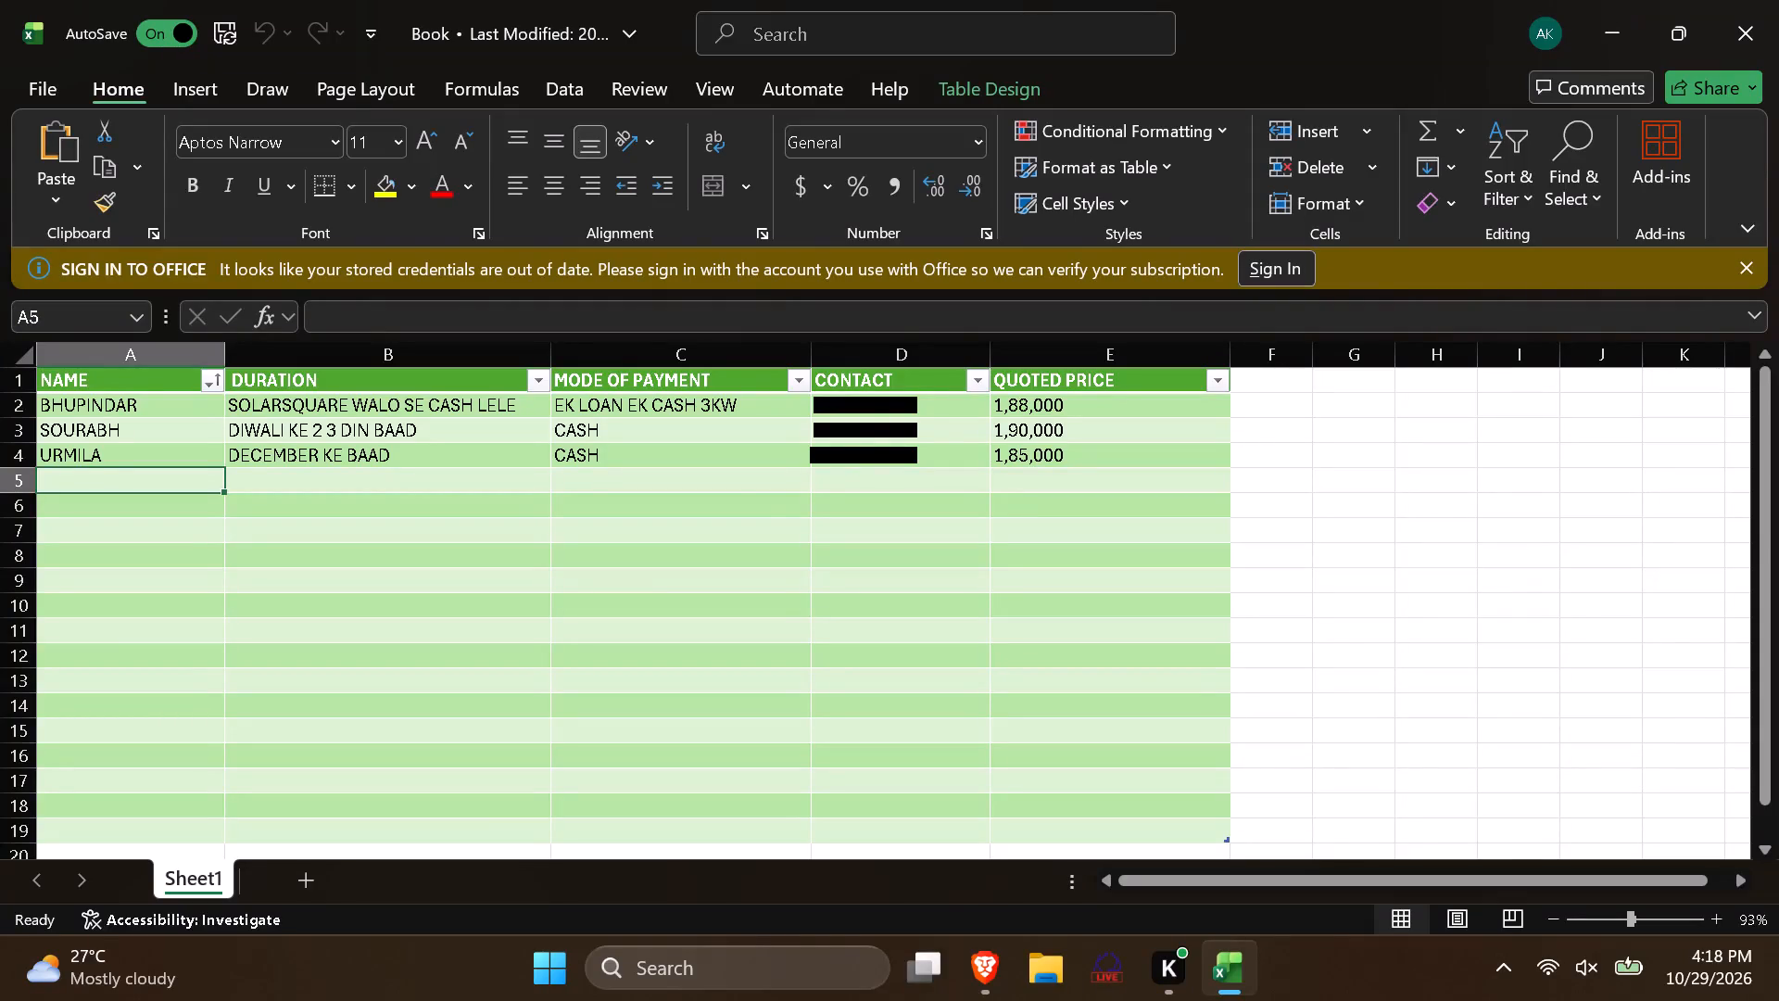
{"action": "left_click", "coordinate": [162, 482]}
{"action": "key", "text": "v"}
{"action": "key", "text": "BackSpace"}
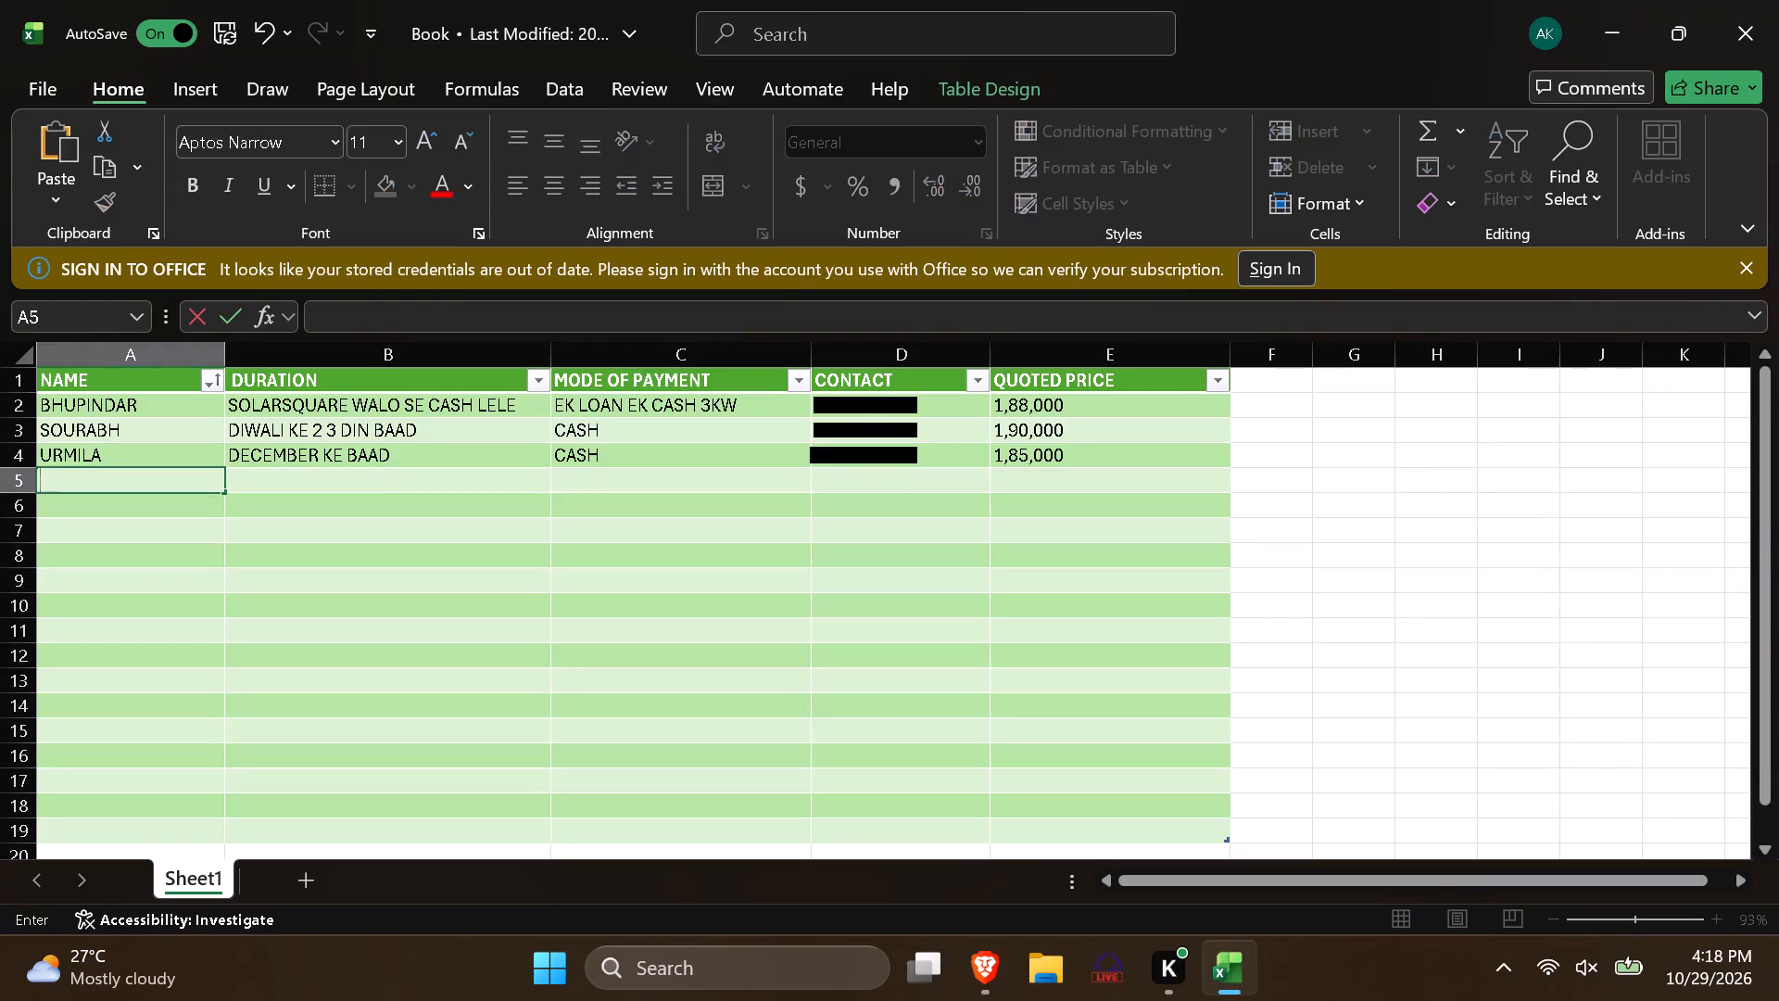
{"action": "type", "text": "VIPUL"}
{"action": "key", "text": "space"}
{"action": "left_click", "coordinate": [339, 485]}
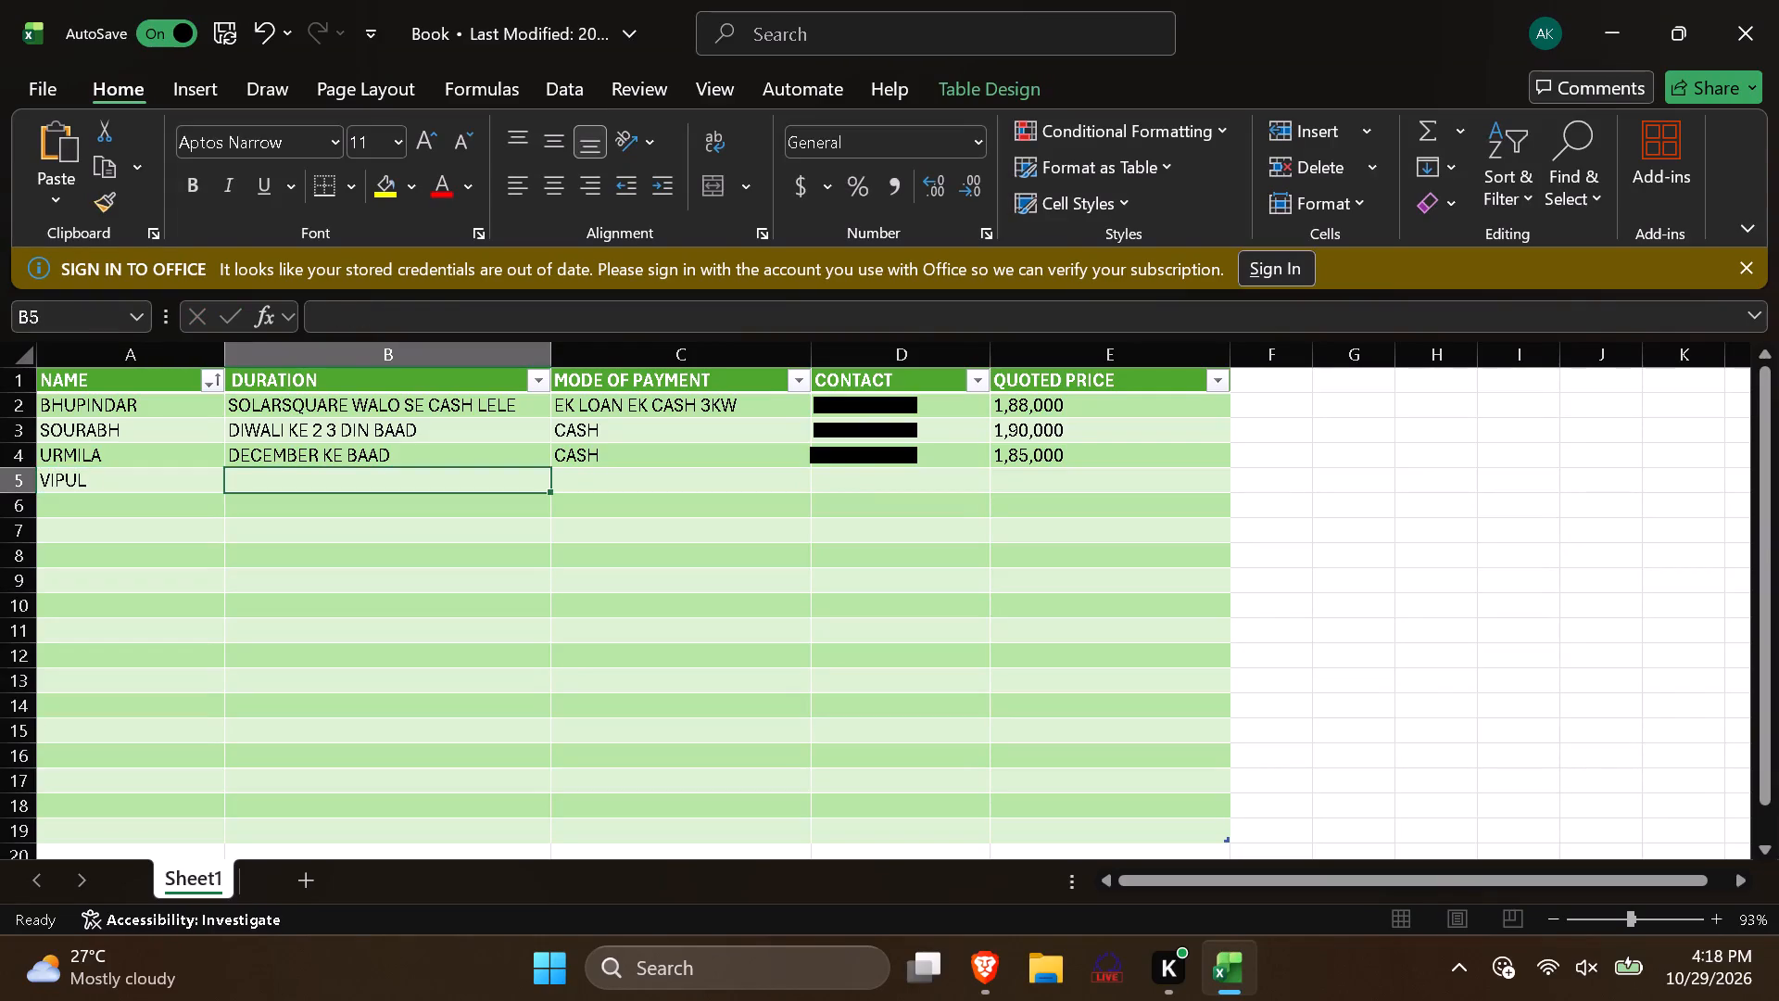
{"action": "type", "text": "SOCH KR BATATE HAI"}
{"action": "left_click", "coordinate": [744, 483]}
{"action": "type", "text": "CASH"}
Complete row 5 with the customer's contact number and a quoted price of 1,90,000.
{"action": "left_click", "coordinate": [858, 492]}
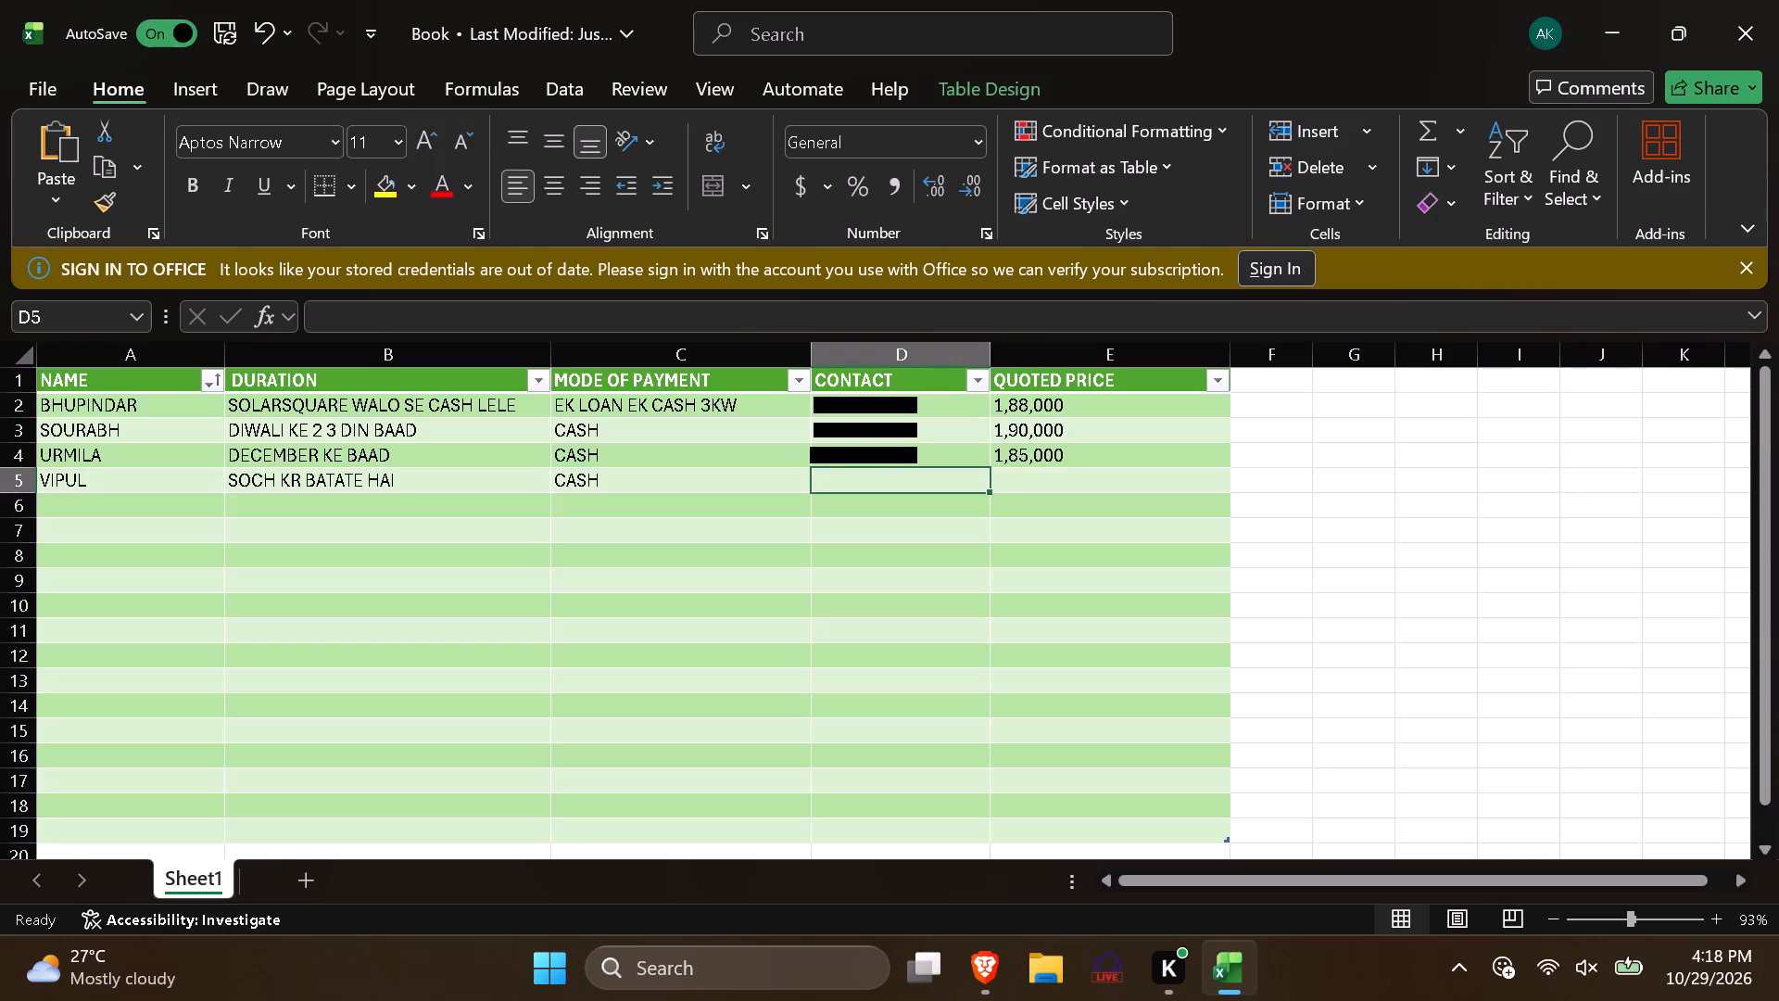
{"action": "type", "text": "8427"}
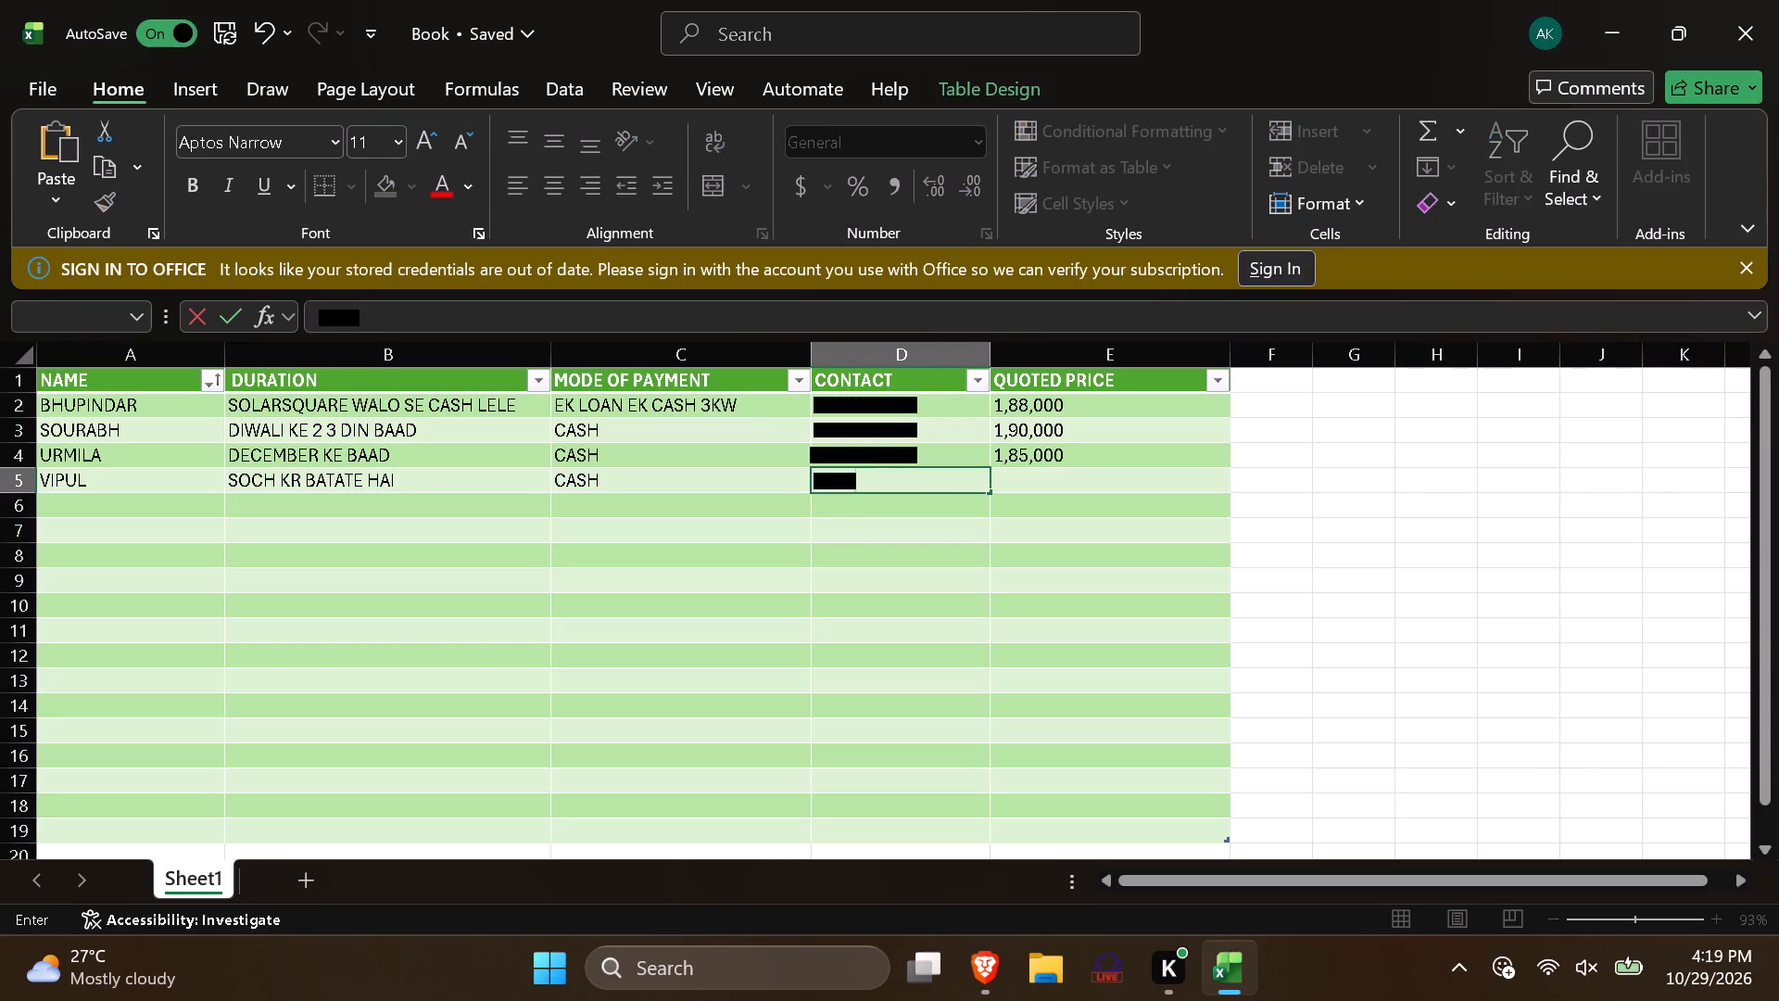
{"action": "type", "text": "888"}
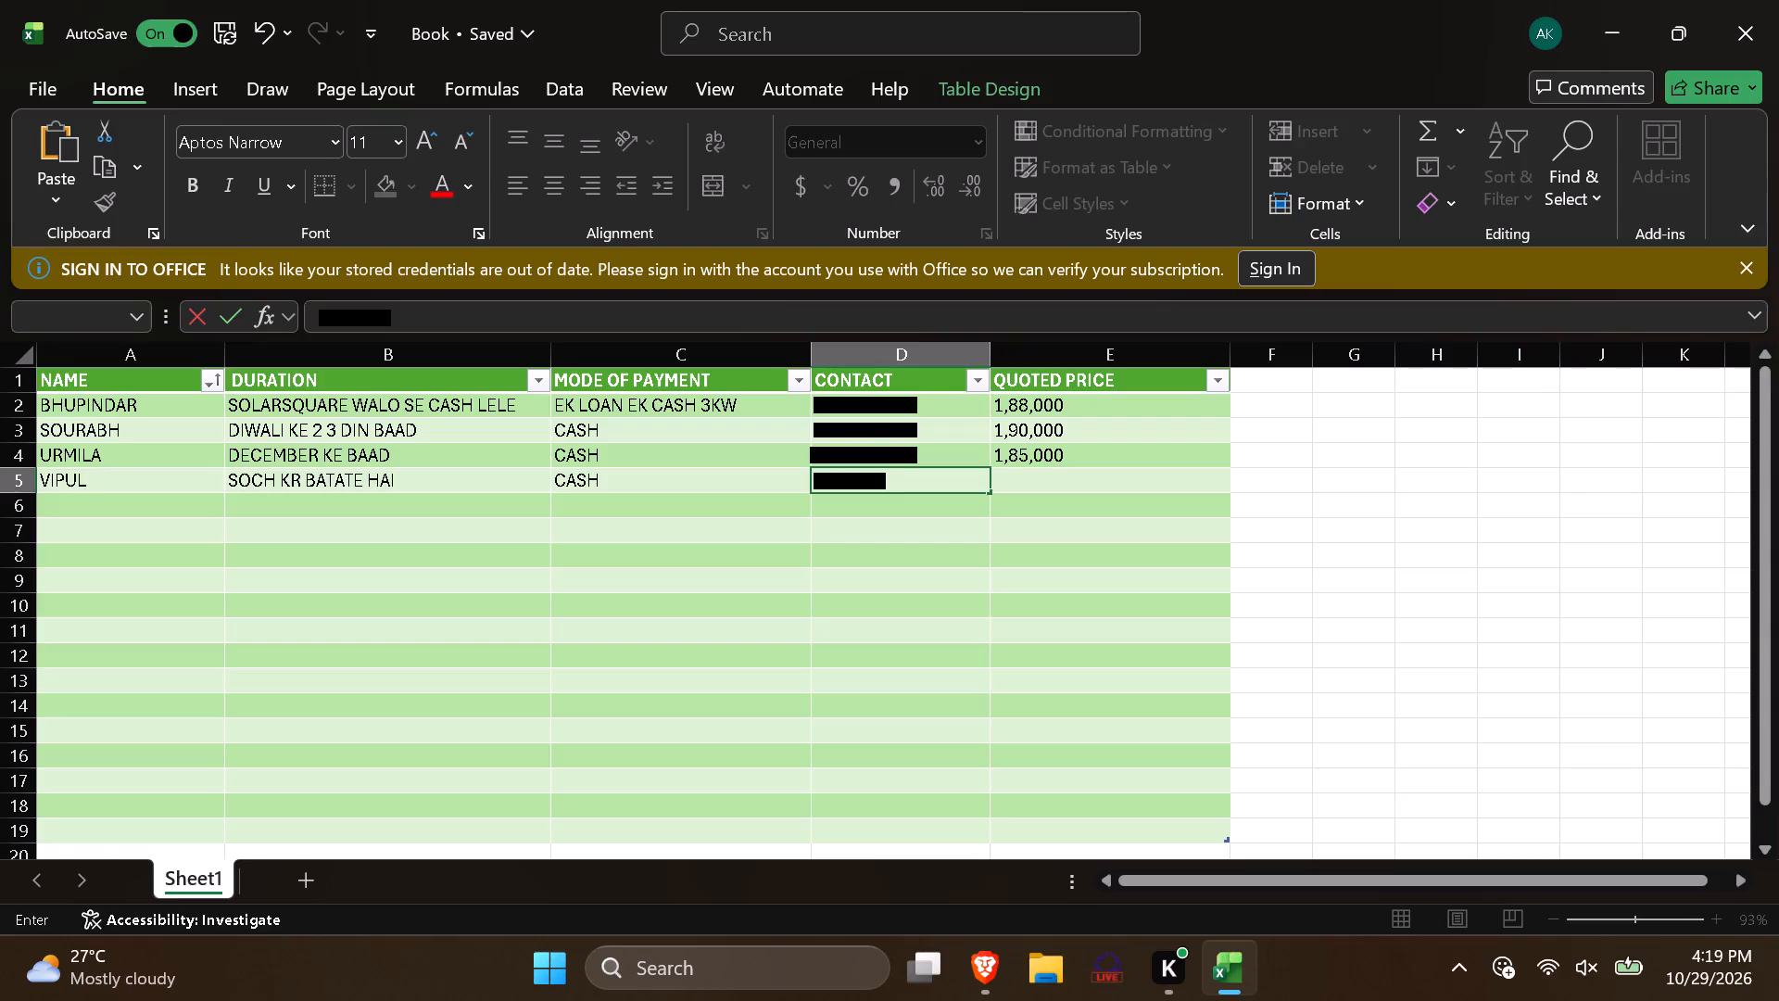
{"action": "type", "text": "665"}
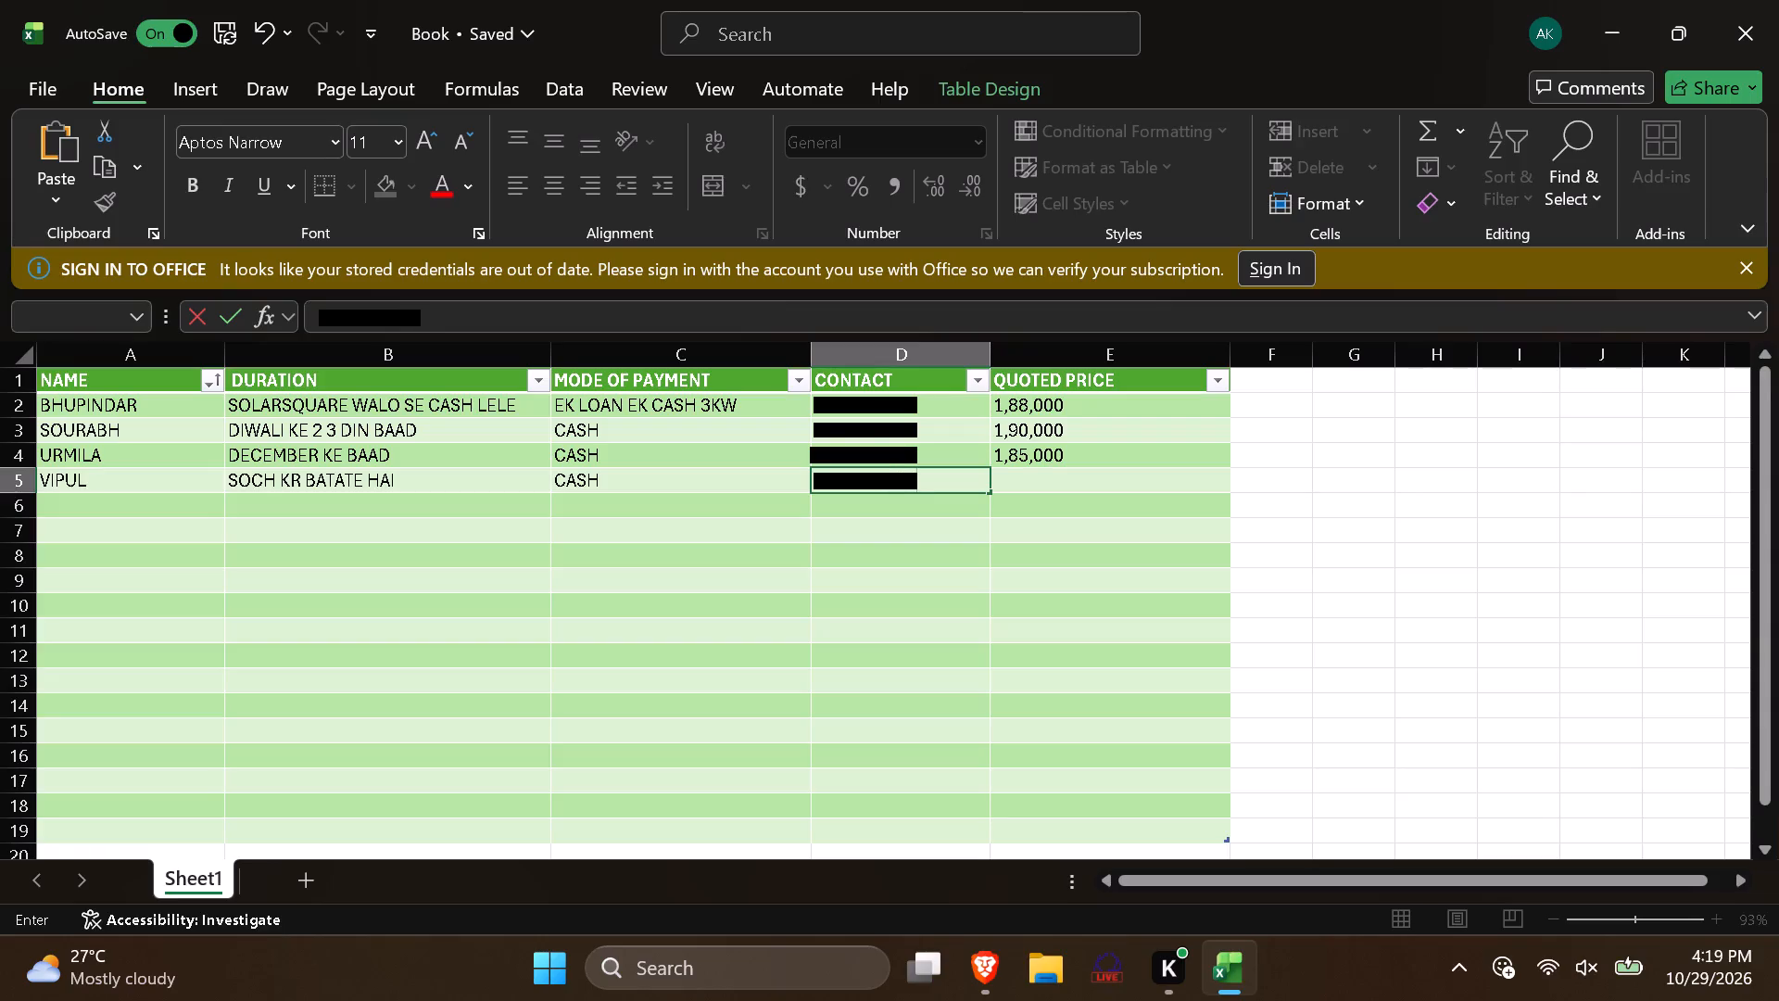
{"action": "left_click", "coordinate": [1083, 492]}
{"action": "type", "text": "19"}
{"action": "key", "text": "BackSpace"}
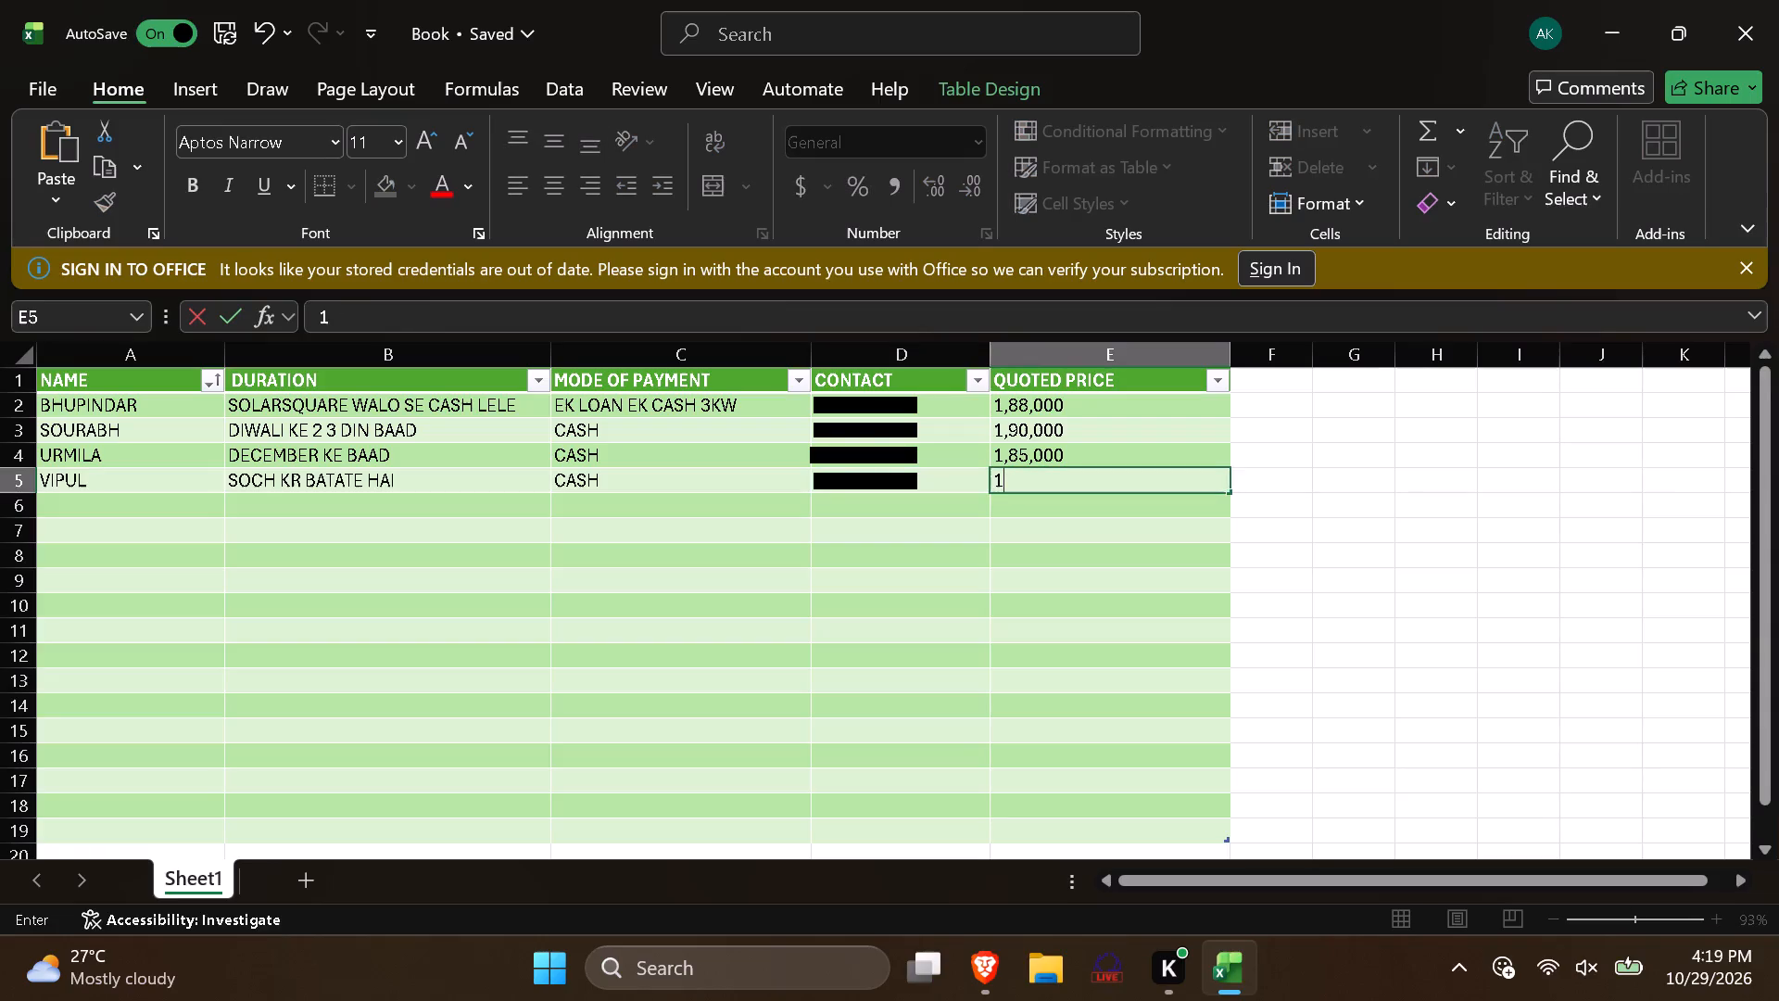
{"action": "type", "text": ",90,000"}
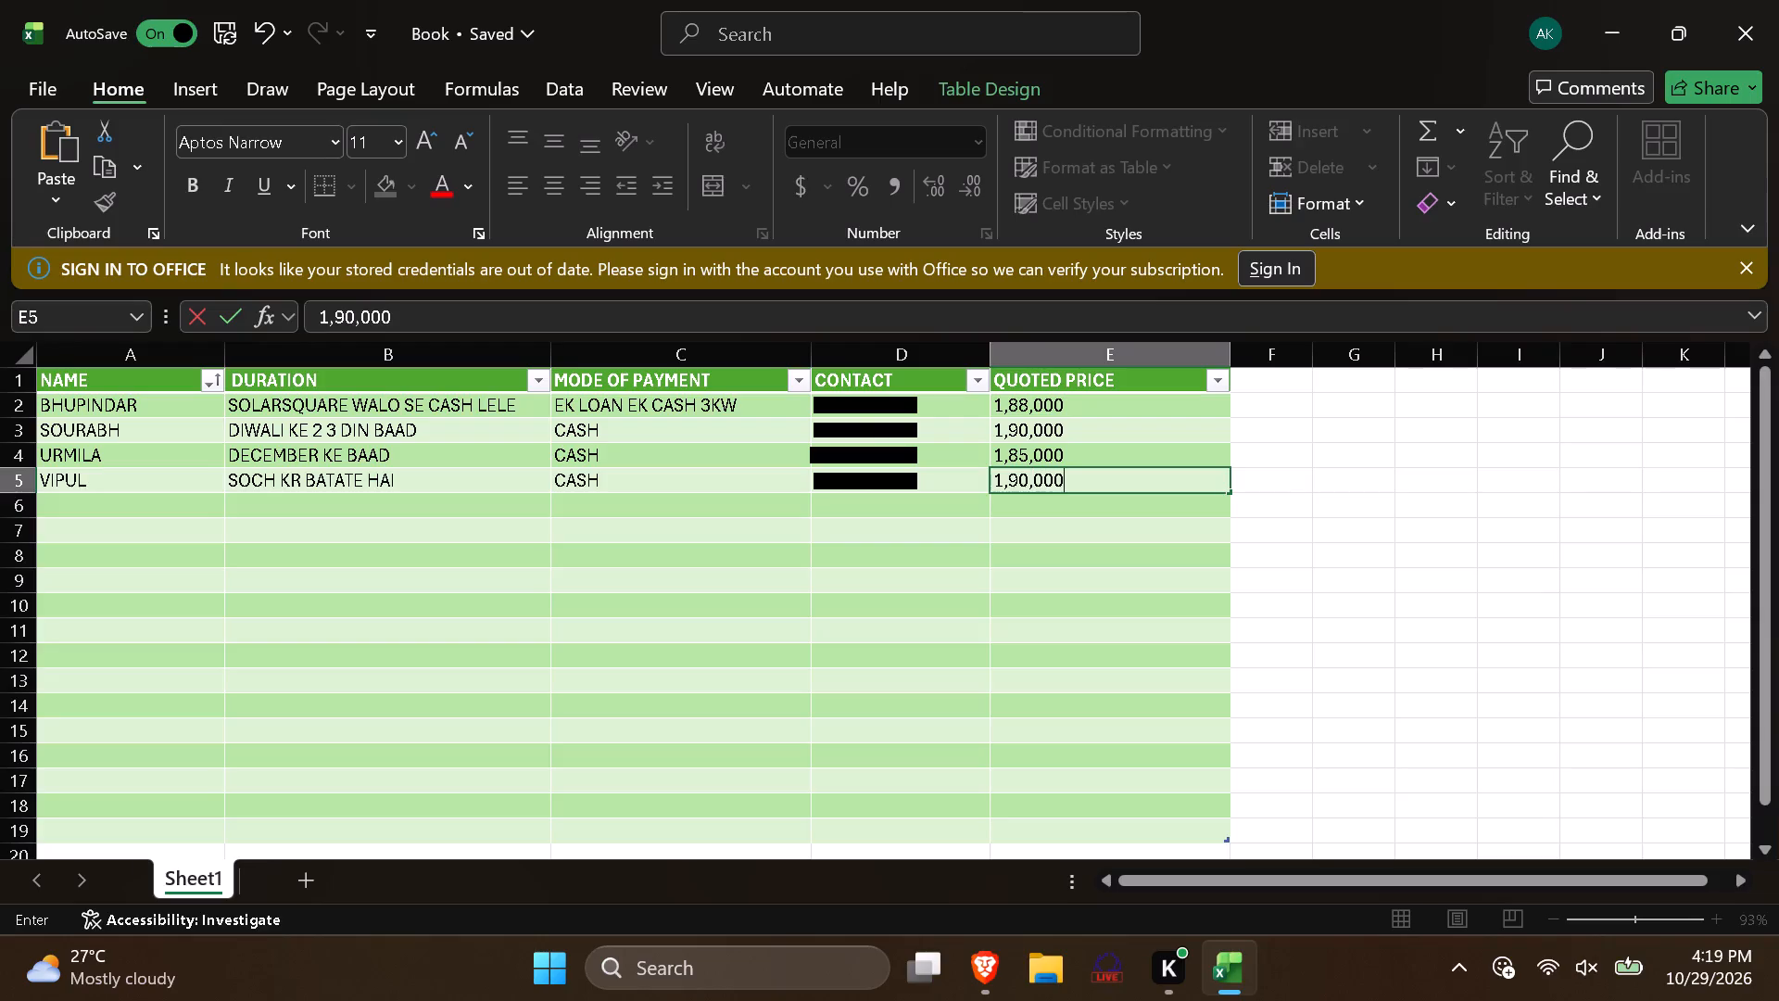
Fill row 6 with the next customer's name, duration AFTER DIWALI and mode of payment LOAN.
{"action": "left_click", "coordinate": [141, 509]}
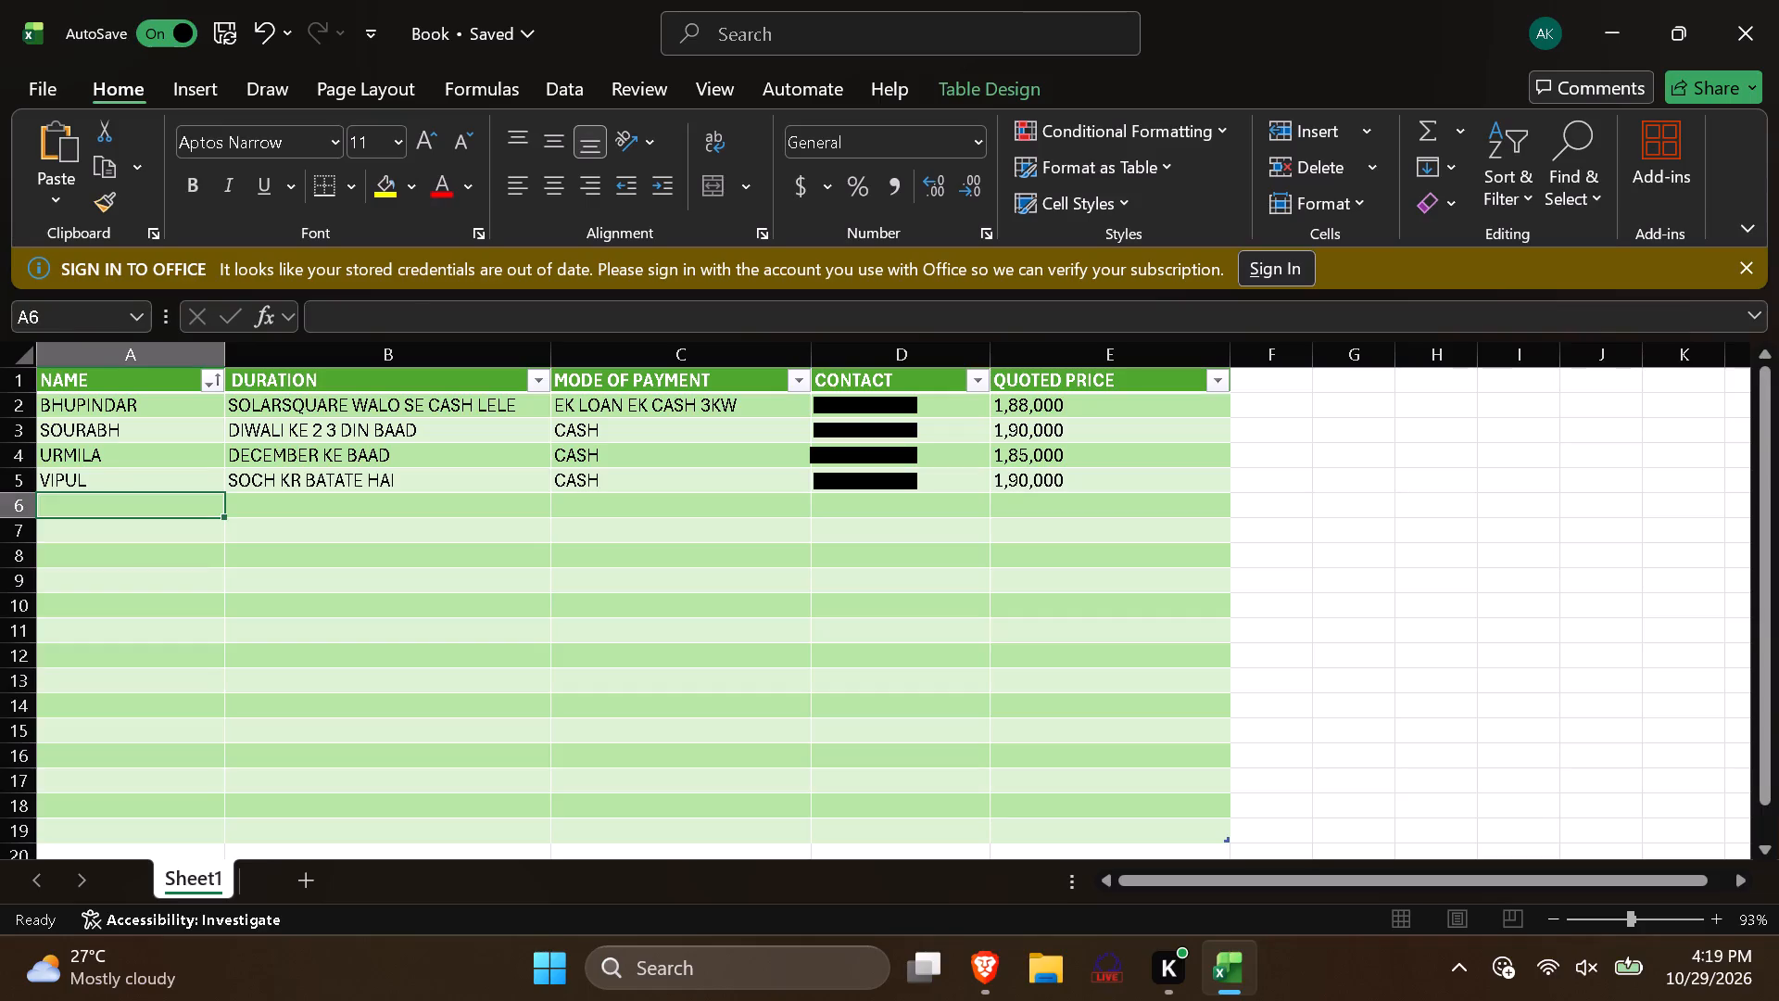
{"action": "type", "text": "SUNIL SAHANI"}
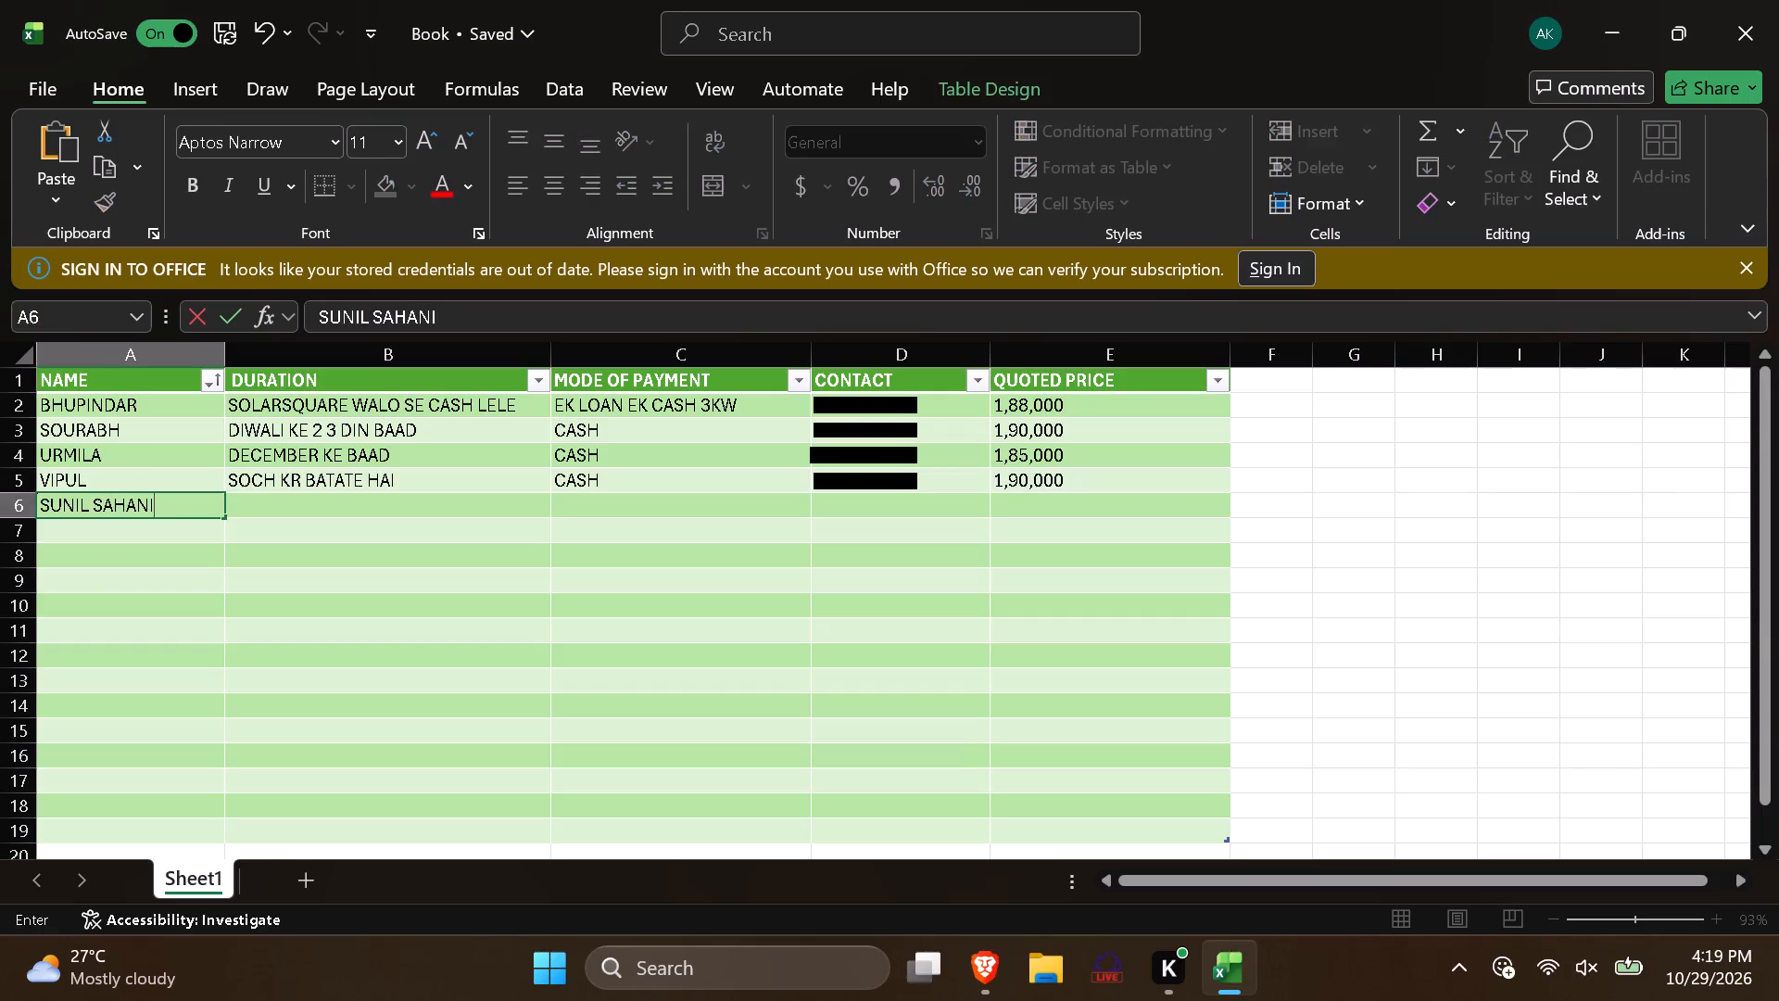
{"action": "left_click", "coordinate": [279, 511]}
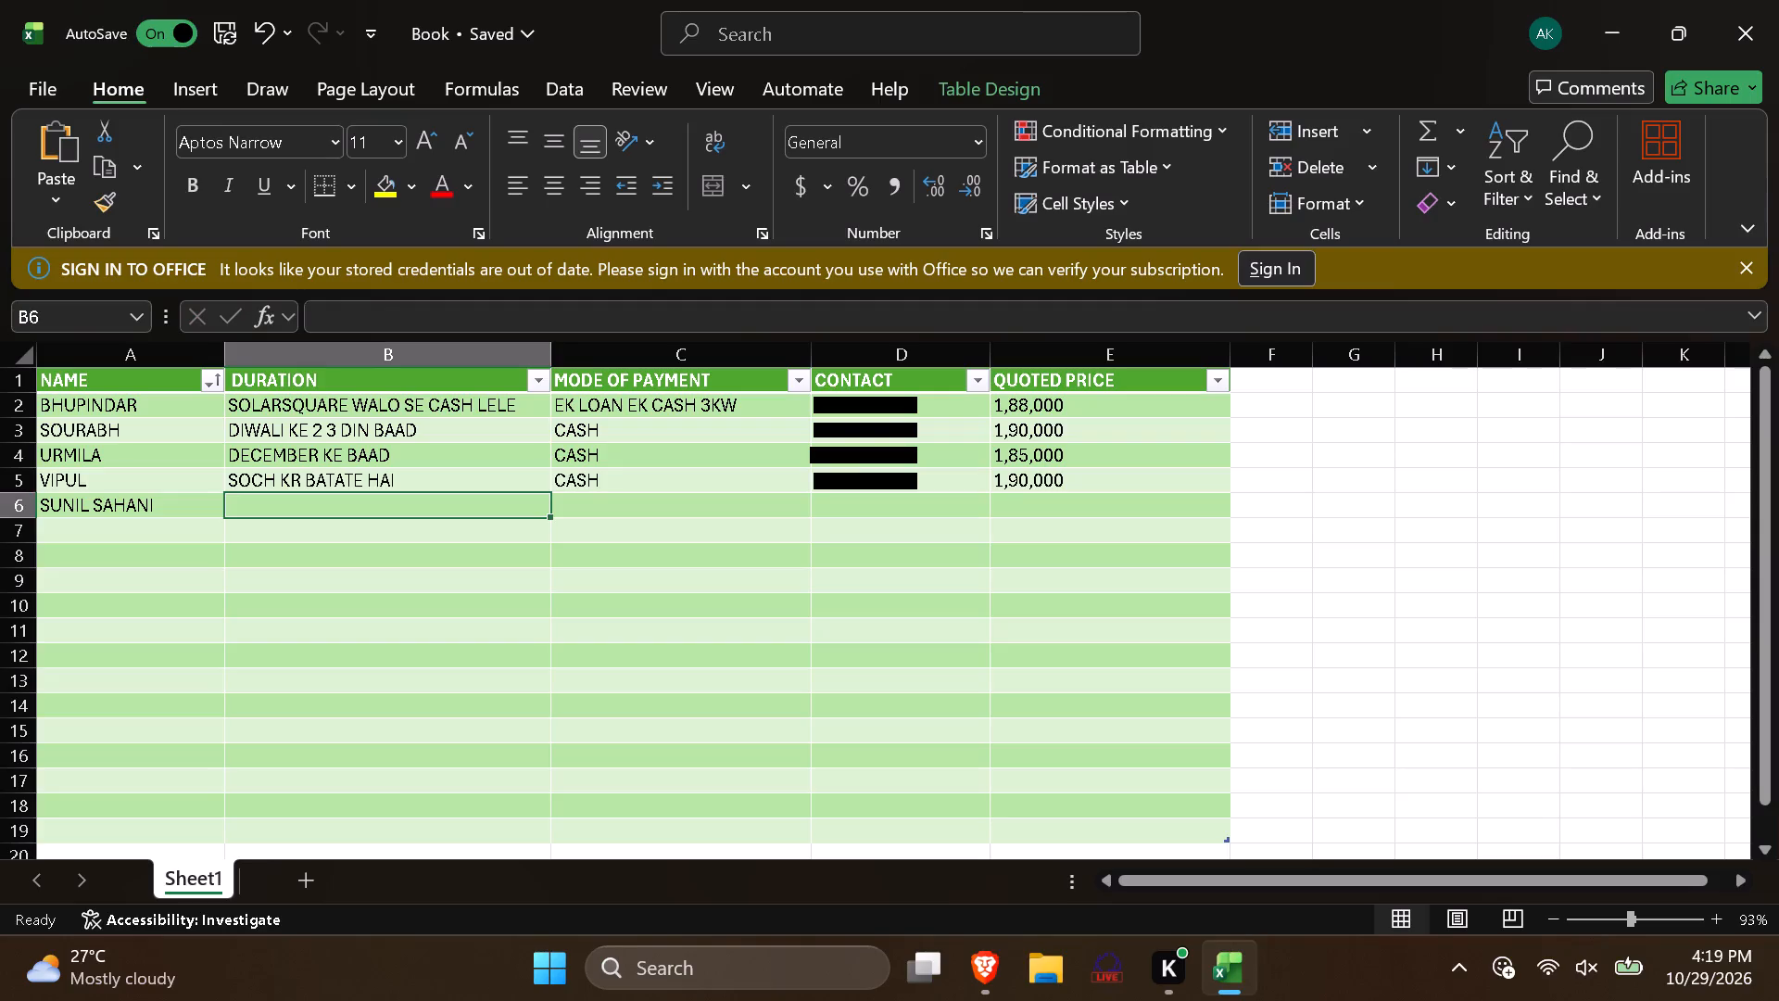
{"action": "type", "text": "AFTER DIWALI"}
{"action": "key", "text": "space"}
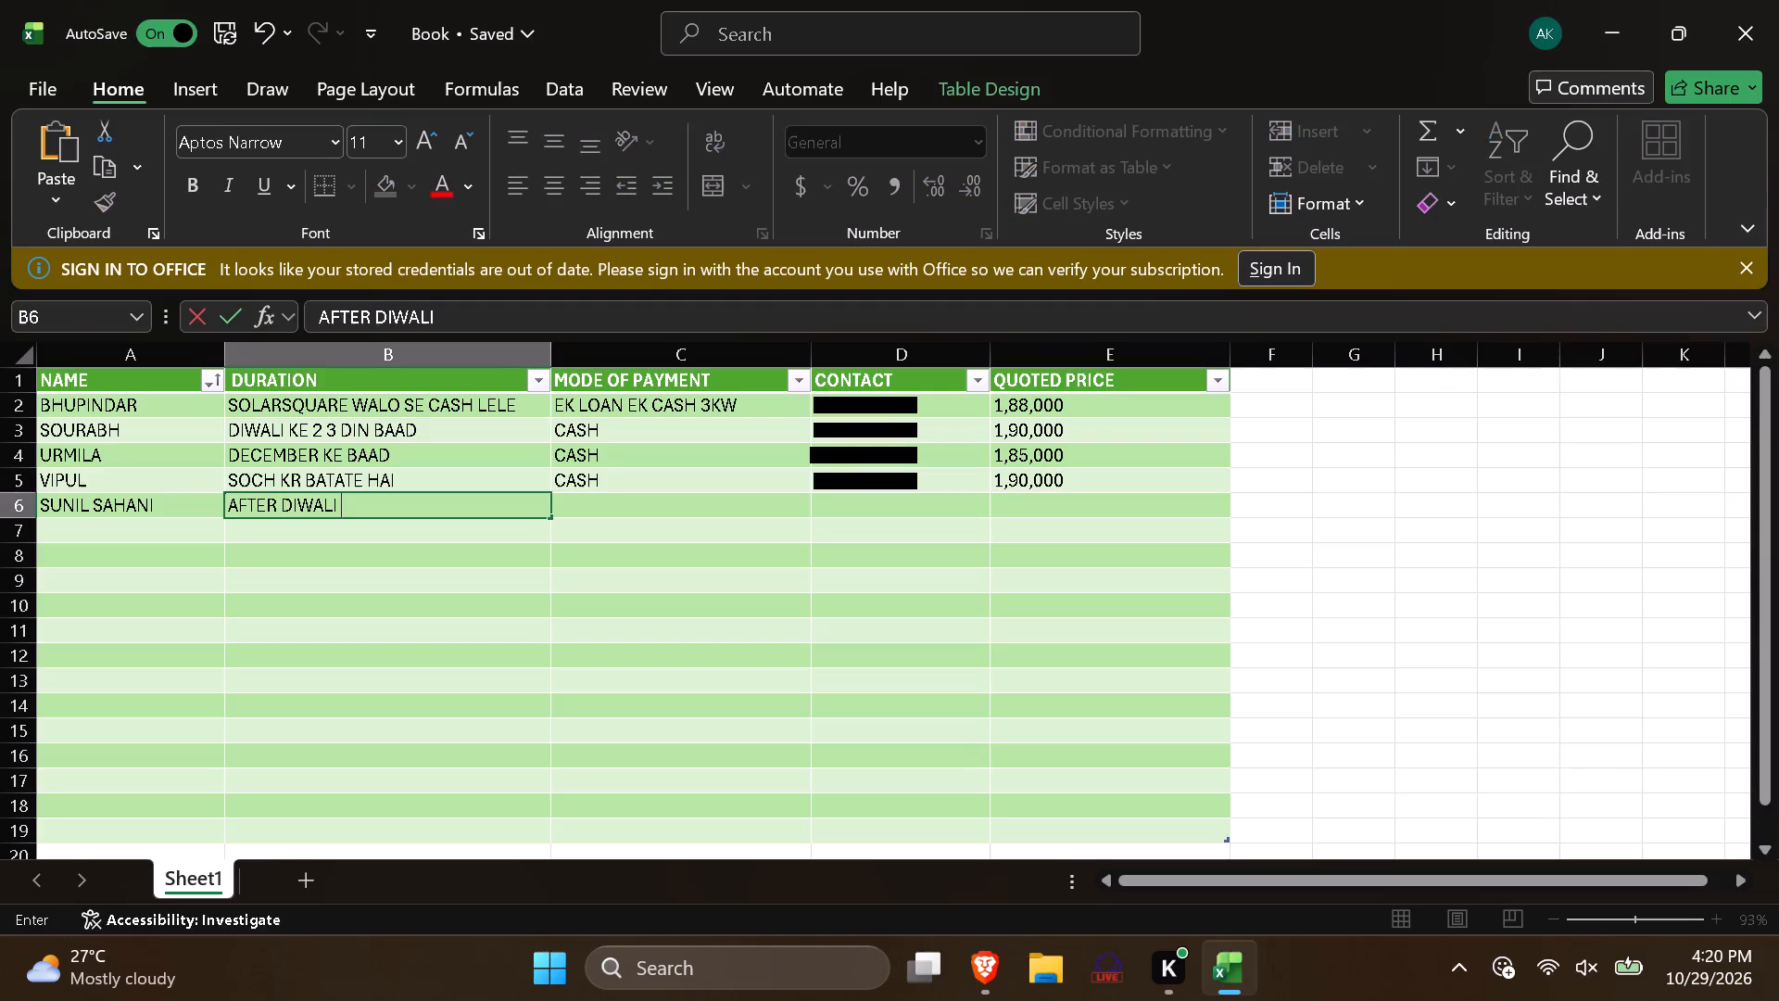
{"action": "left_click", "coordinate": [646, 514]}
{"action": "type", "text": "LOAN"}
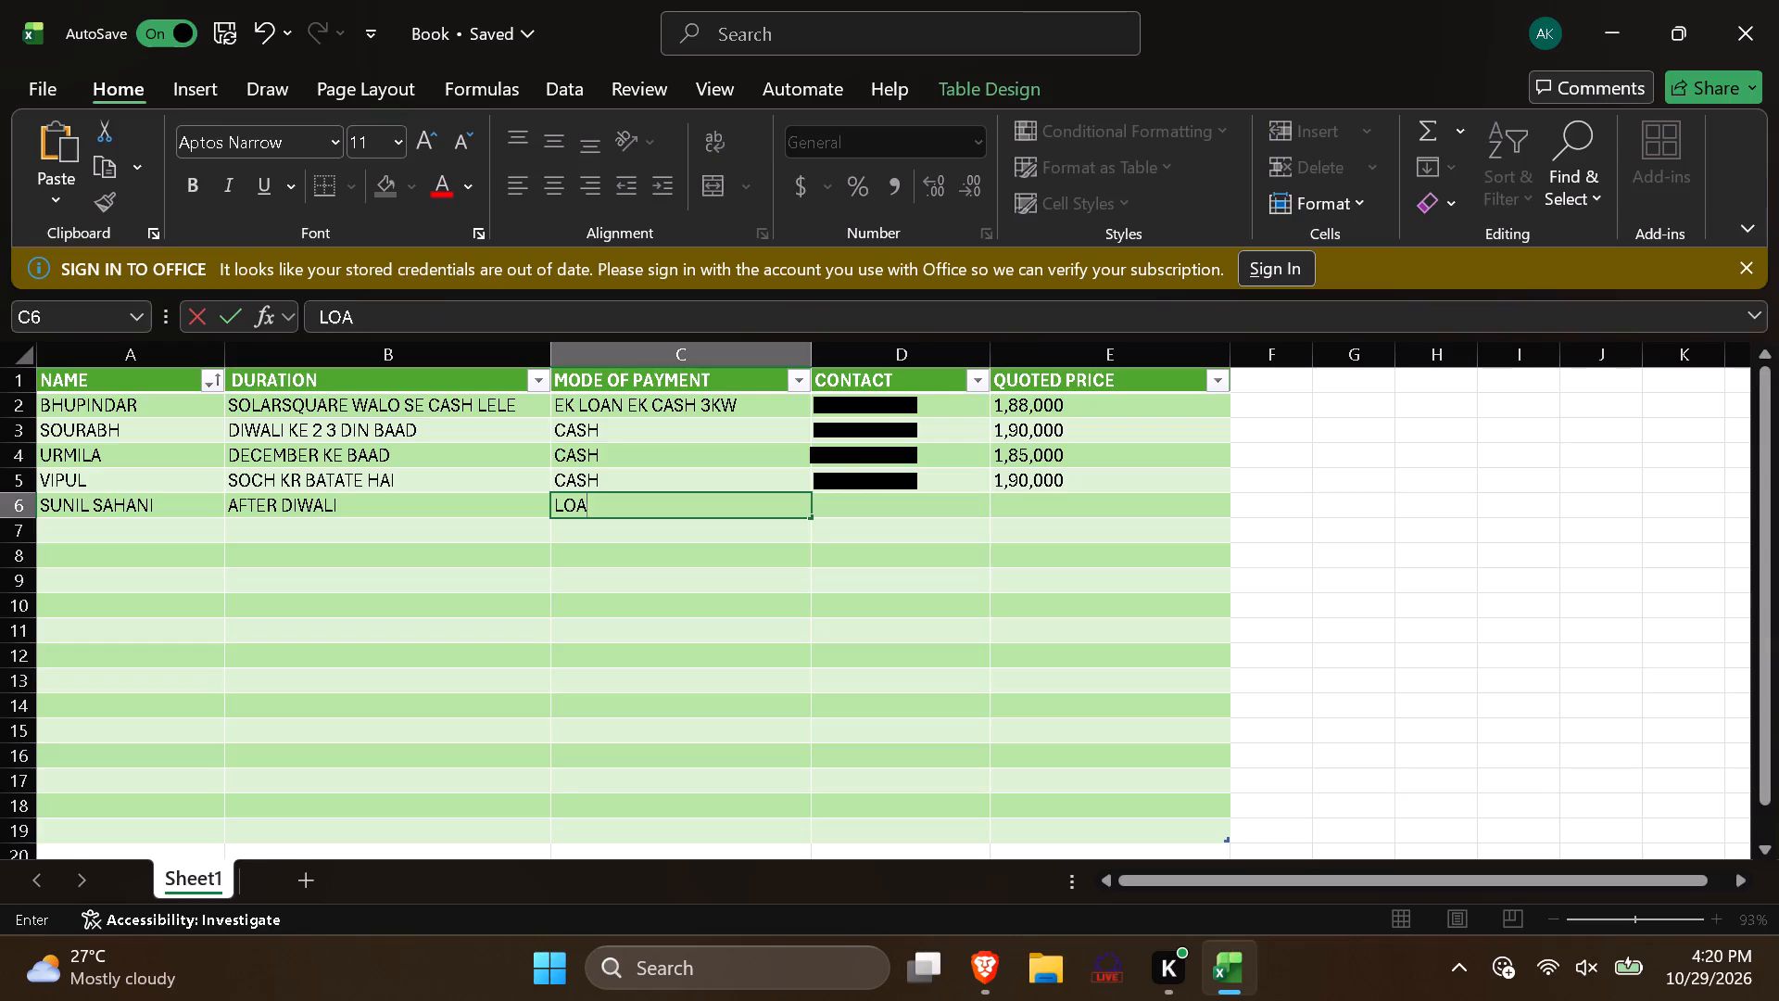
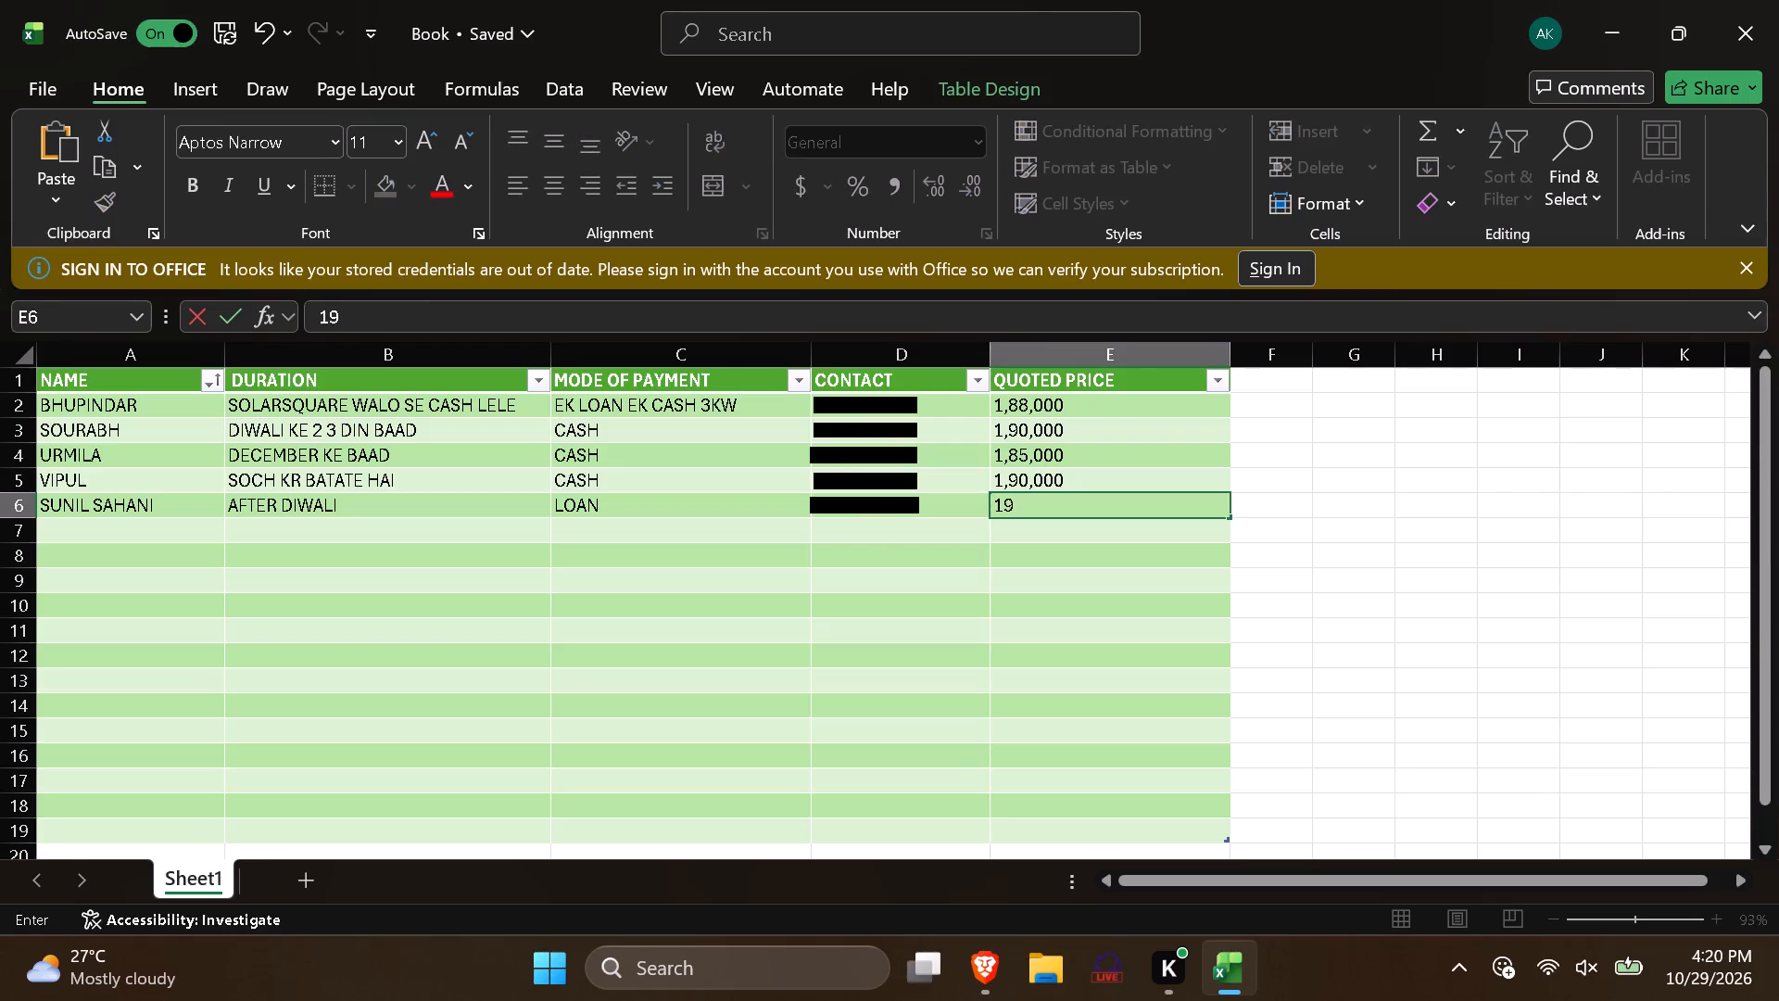
Complete row 6 of the customer table with a quoted price of 1,90,000.
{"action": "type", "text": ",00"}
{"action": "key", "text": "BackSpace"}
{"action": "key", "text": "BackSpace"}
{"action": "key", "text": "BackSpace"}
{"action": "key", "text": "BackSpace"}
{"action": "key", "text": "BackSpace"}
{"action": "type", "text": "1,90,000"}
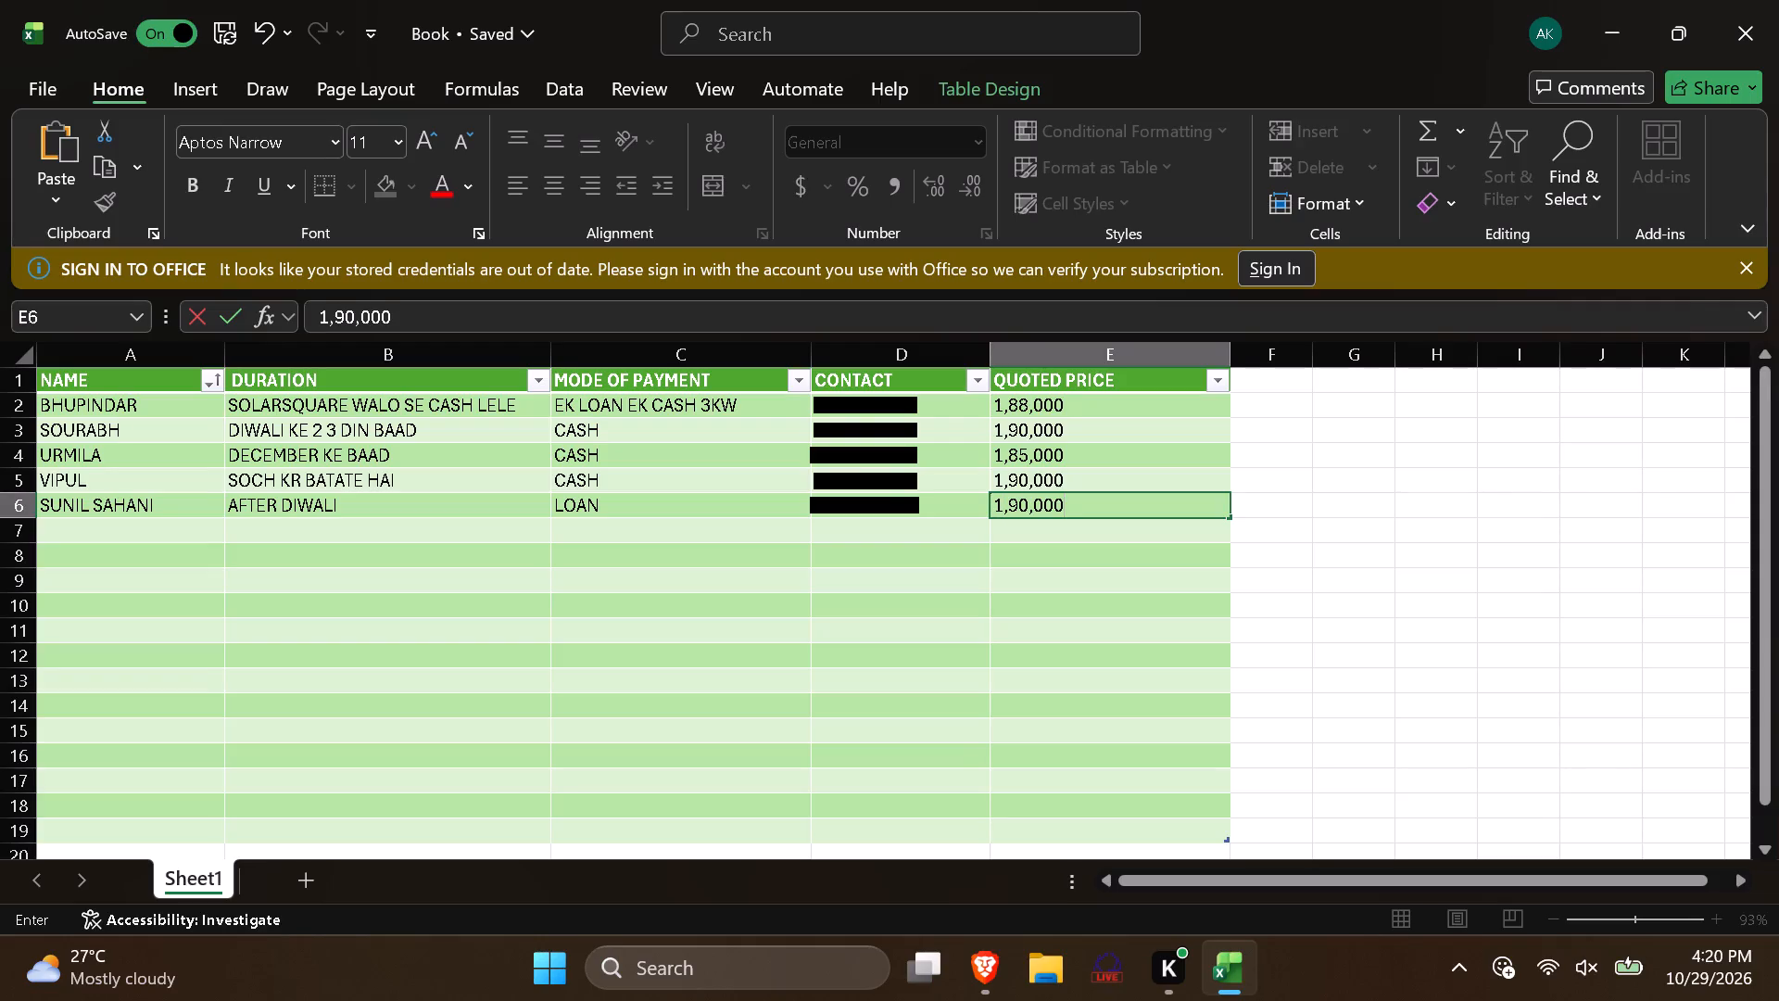
{"action": "left_click", "coordinate": [158, 536]}
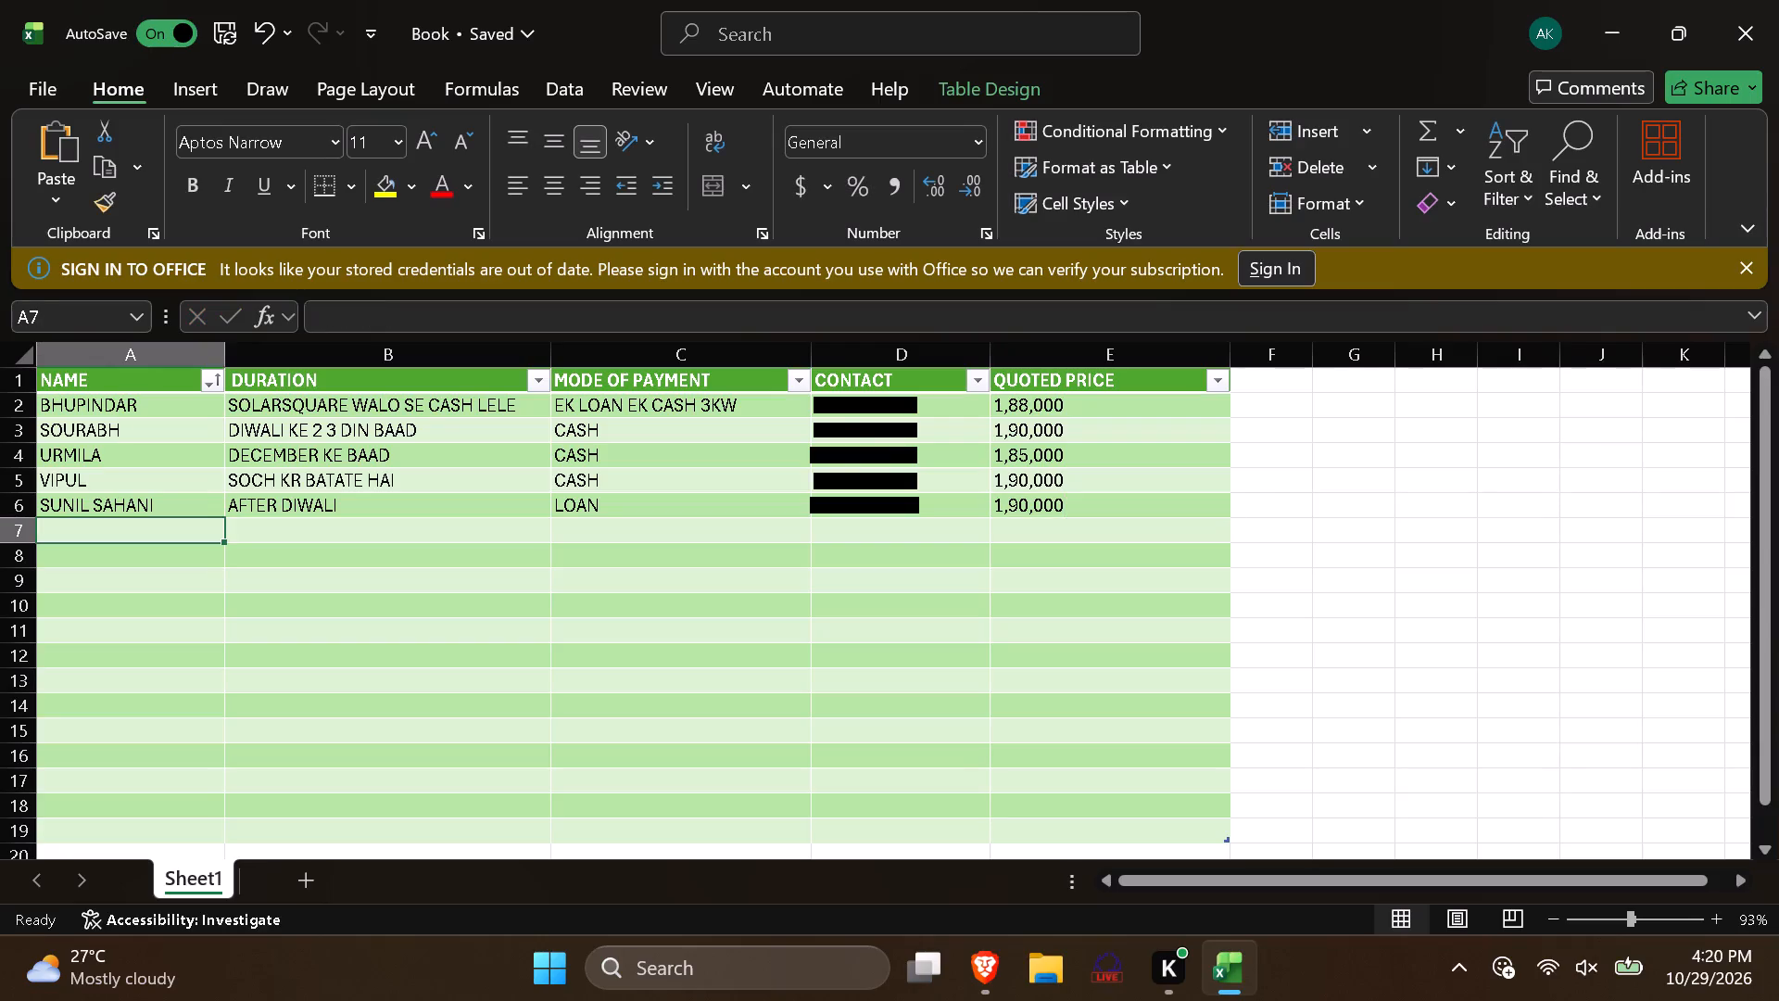
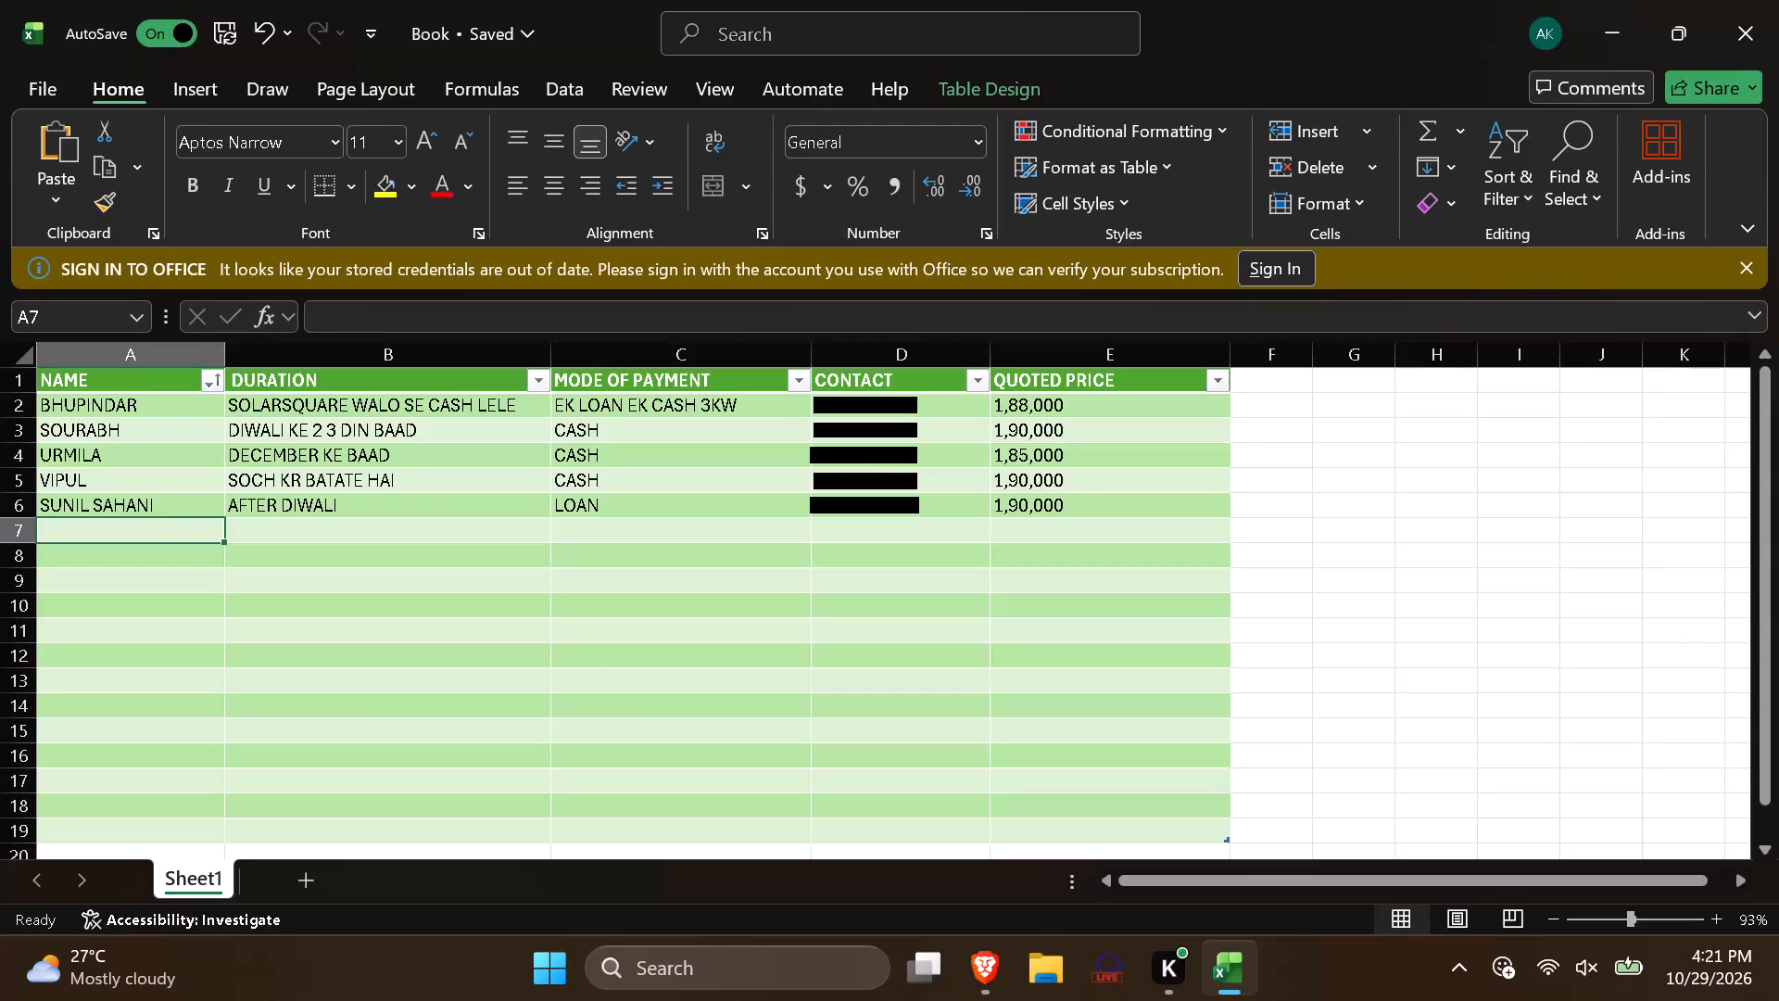
Start a customer record in row 7 with the customer's name and the duration "CALL NI UTHAYE".
{"action": "left_click", "coordinate": [168, 528]}
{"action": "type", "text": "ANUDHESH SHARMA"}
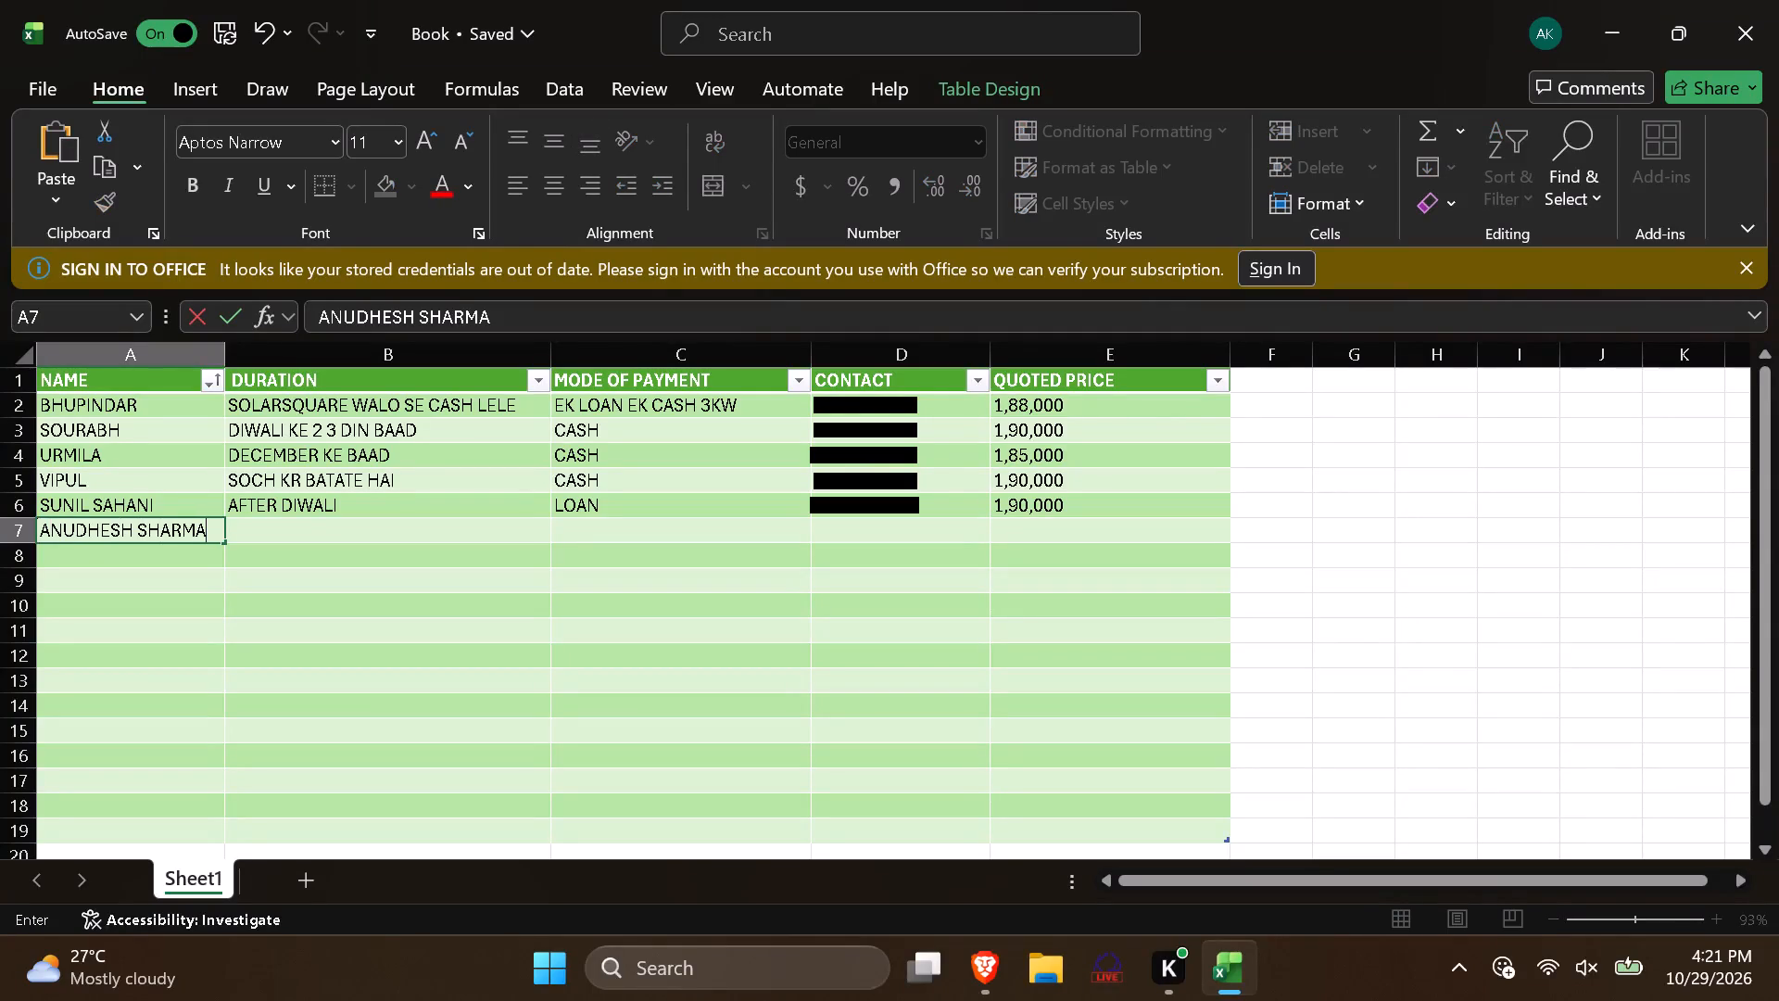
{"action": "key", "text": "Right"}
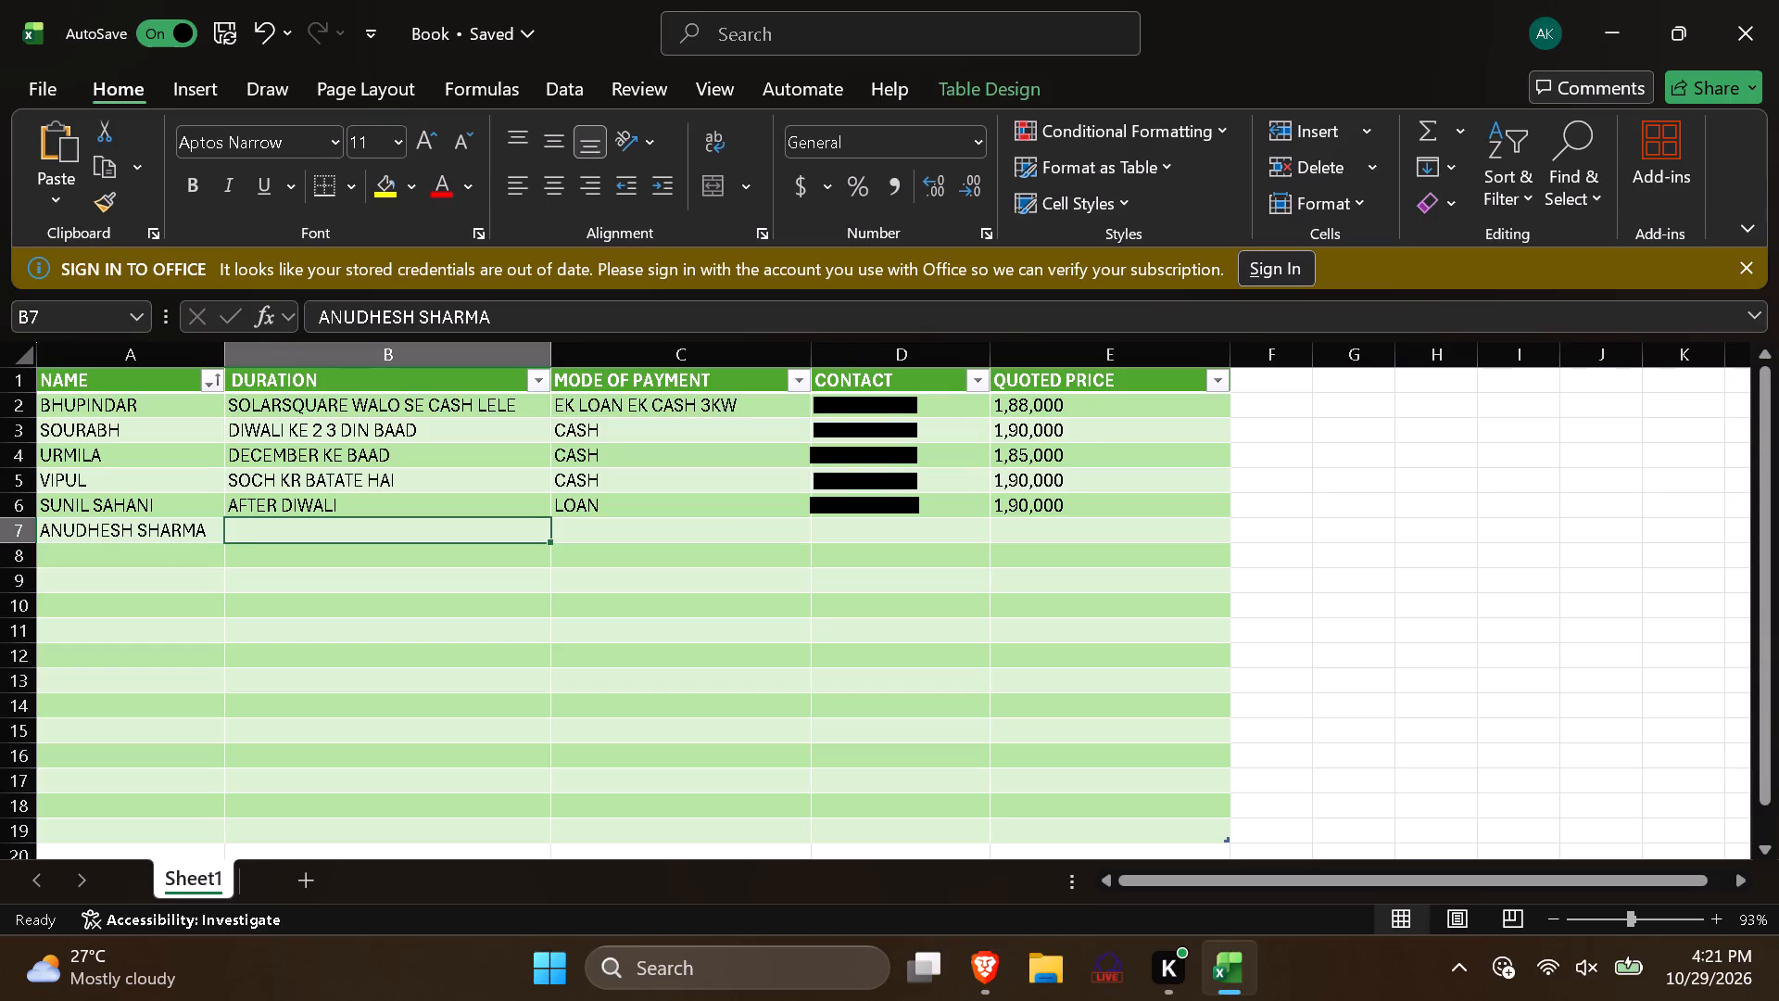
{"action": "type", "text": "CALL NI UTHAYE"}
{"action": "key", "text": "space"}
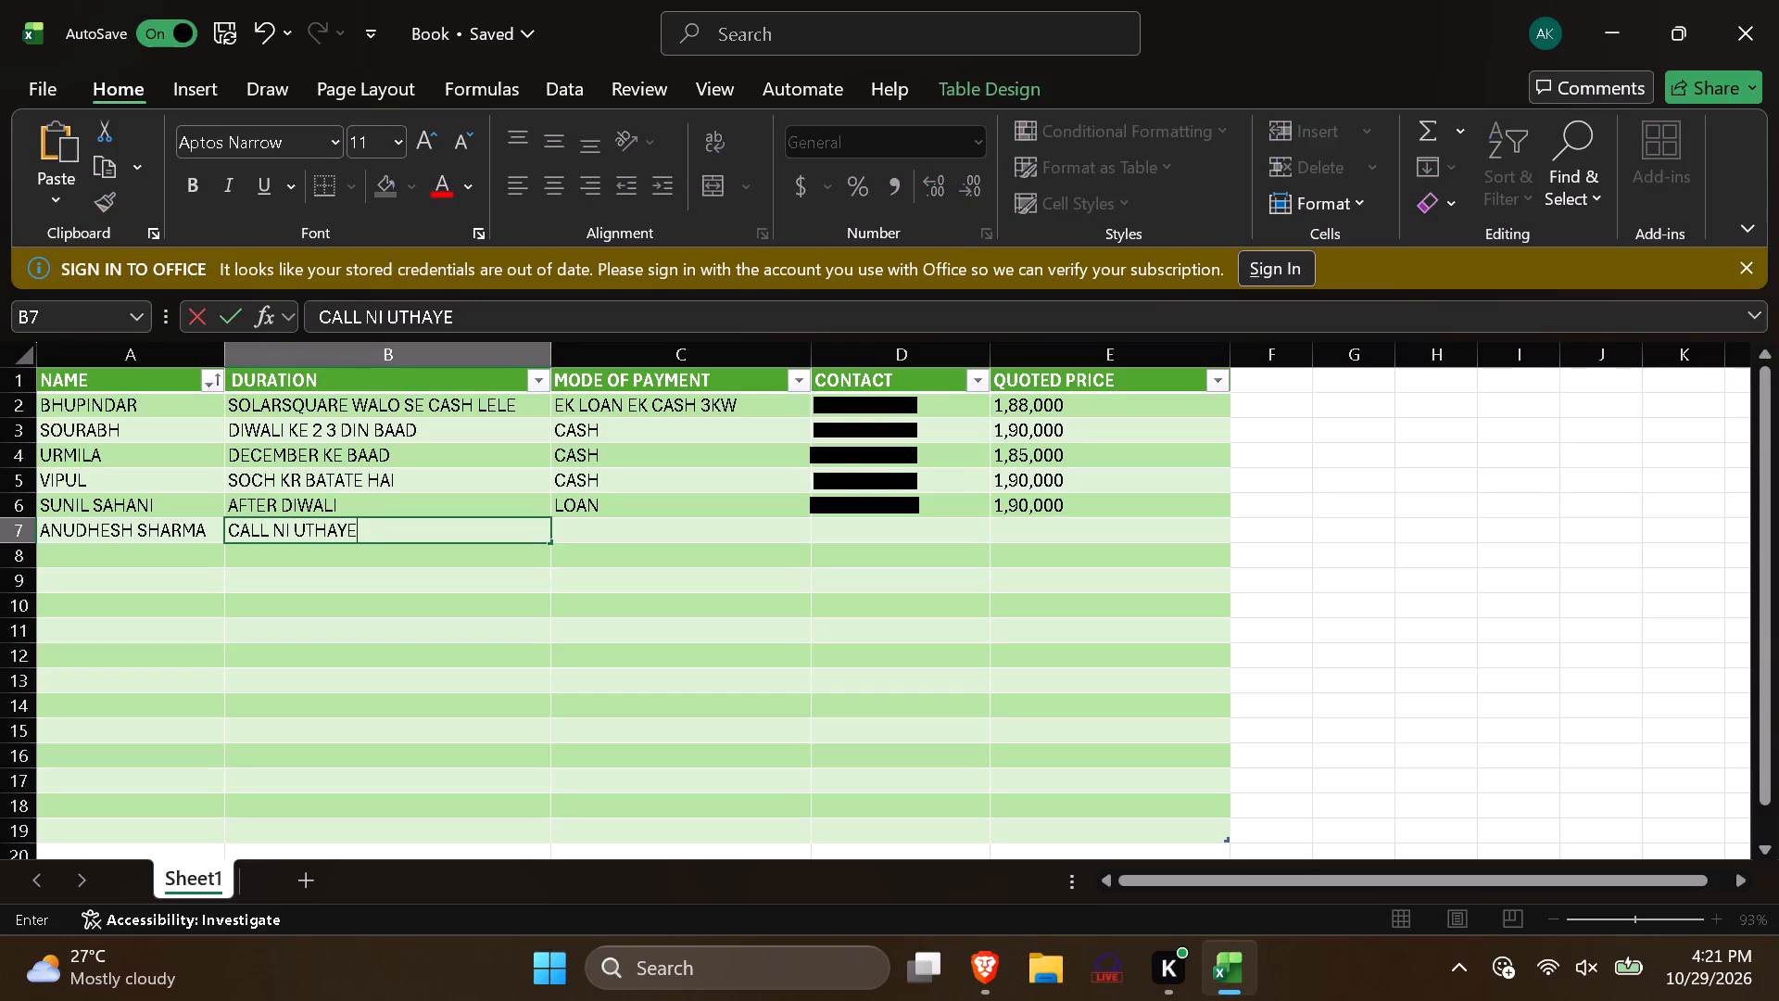
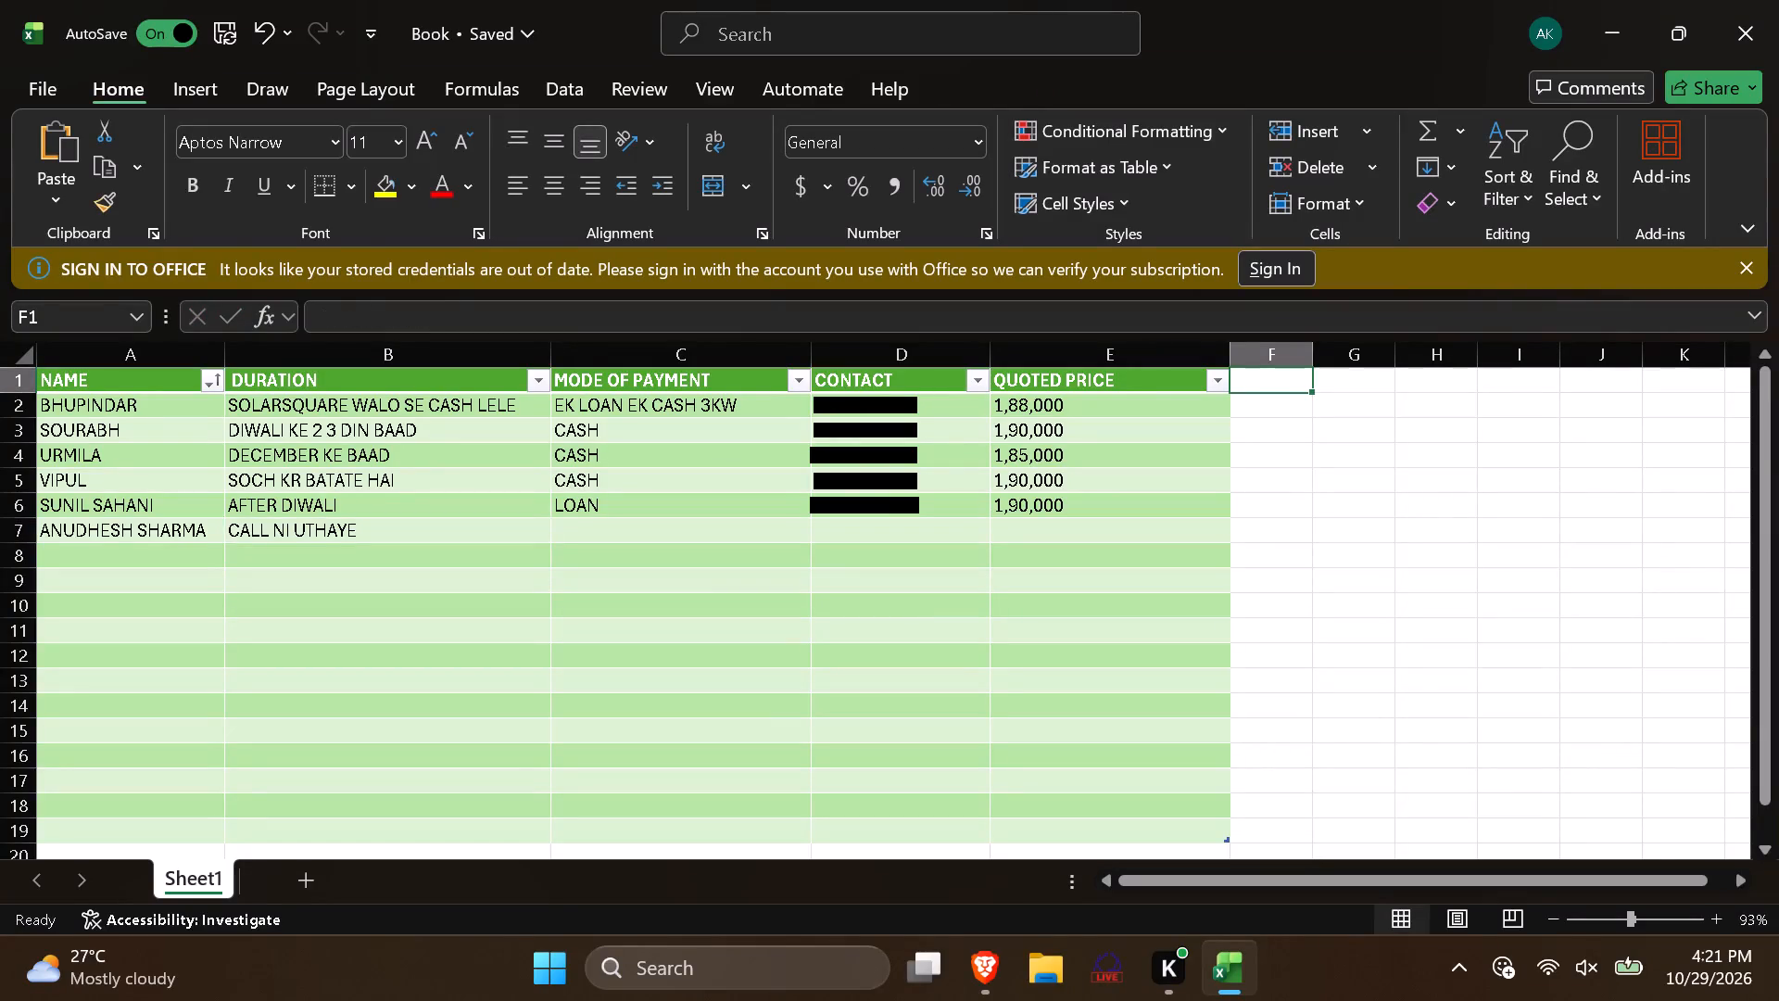
Select the empty mode of payment cell for the customer record in row 7.
{"action": "left_click", "coordinate": [1281, 386]}
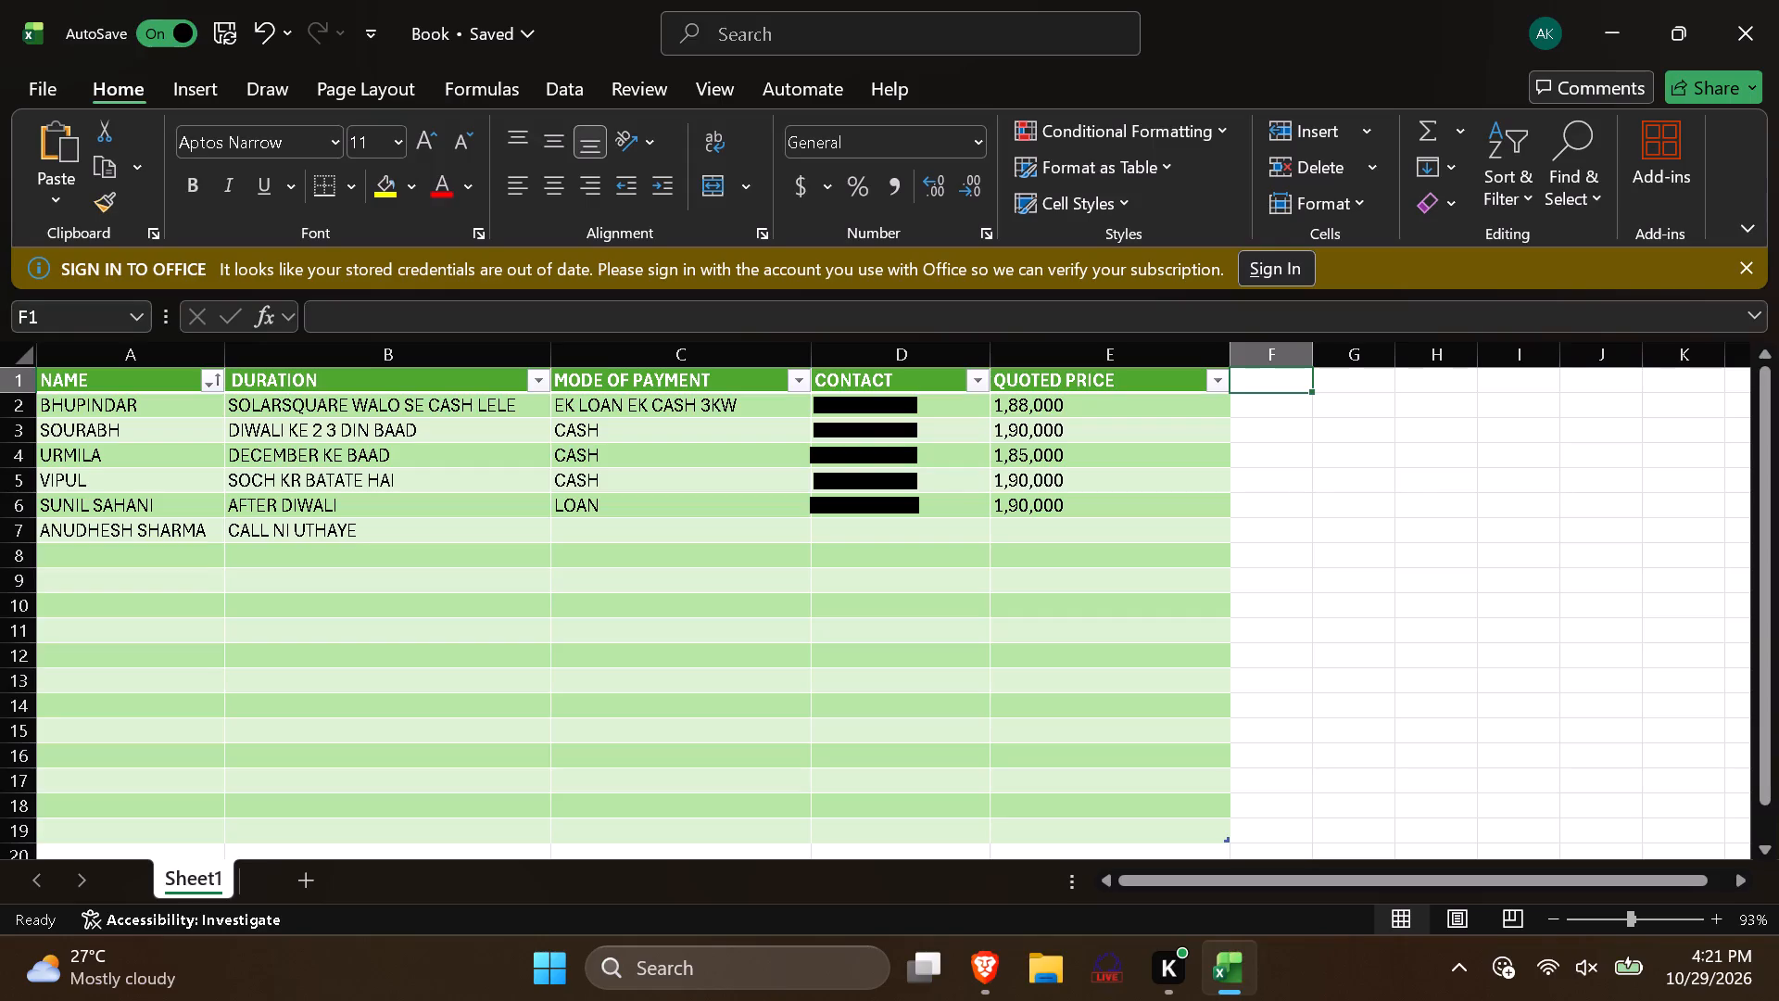
{"action": "left_click", "coordinate": [635, 532]}
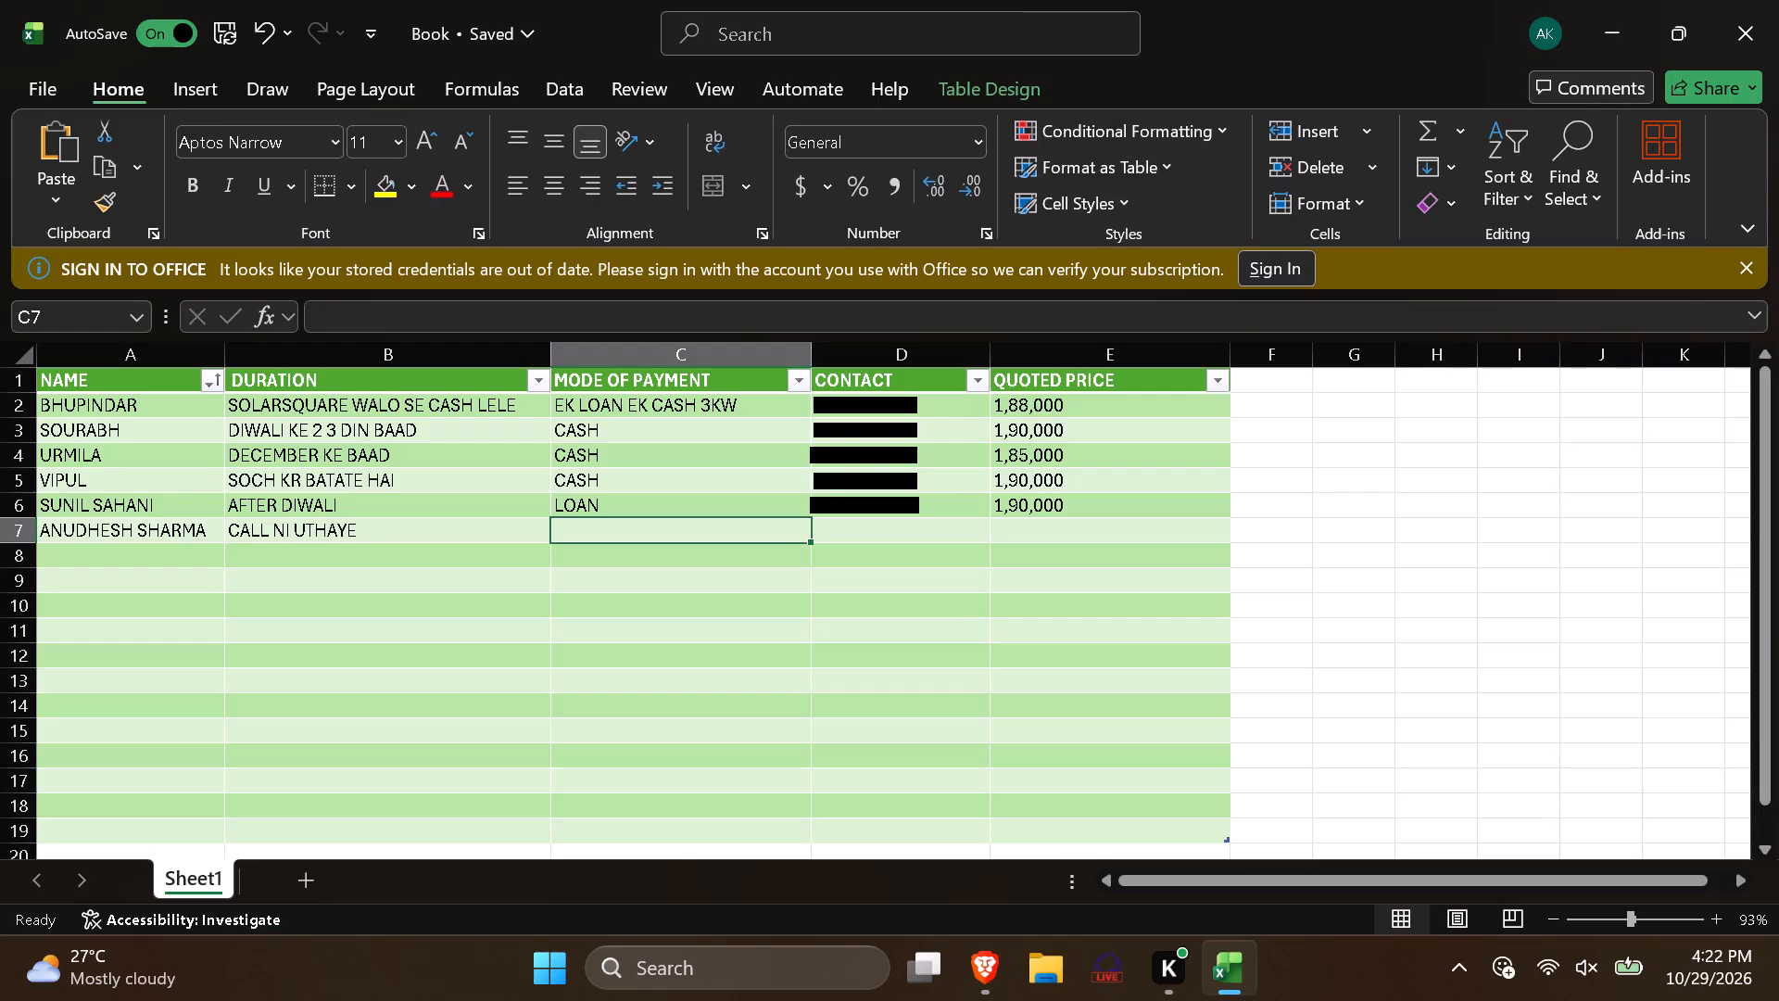
{"action": "left_click", "coordinate": [635, 532]}
{"action": "left_click", "coordinate": [662, 535]}
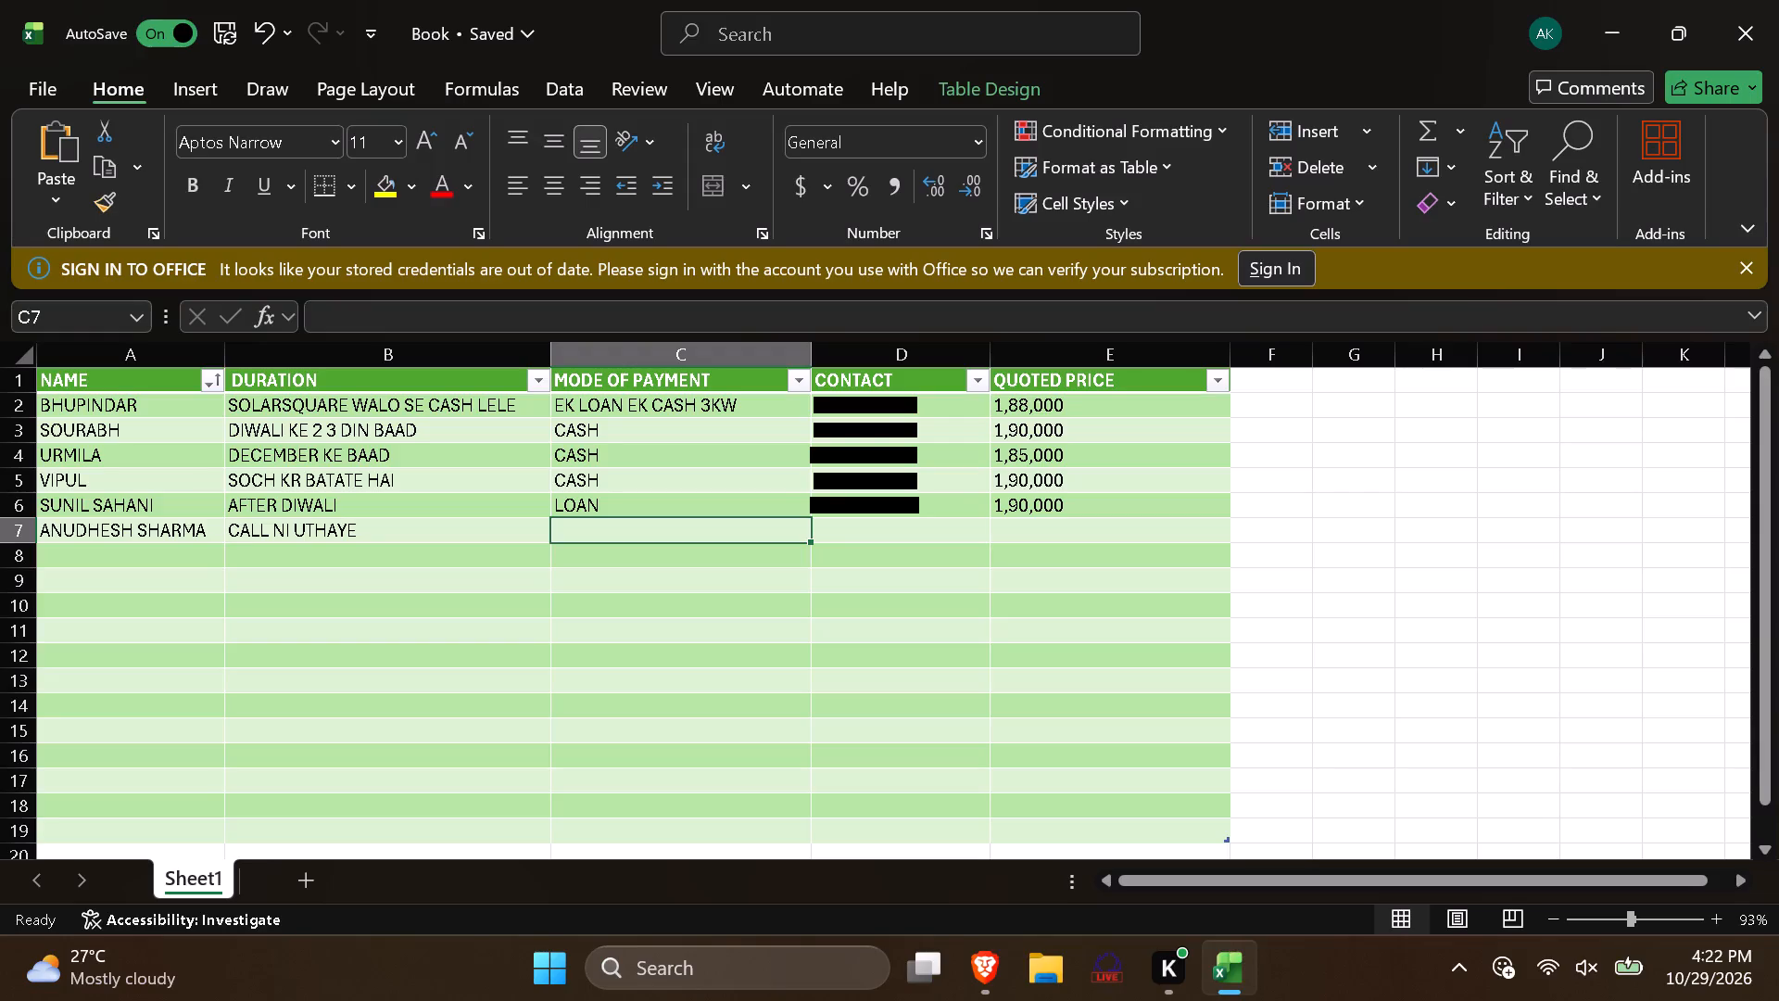
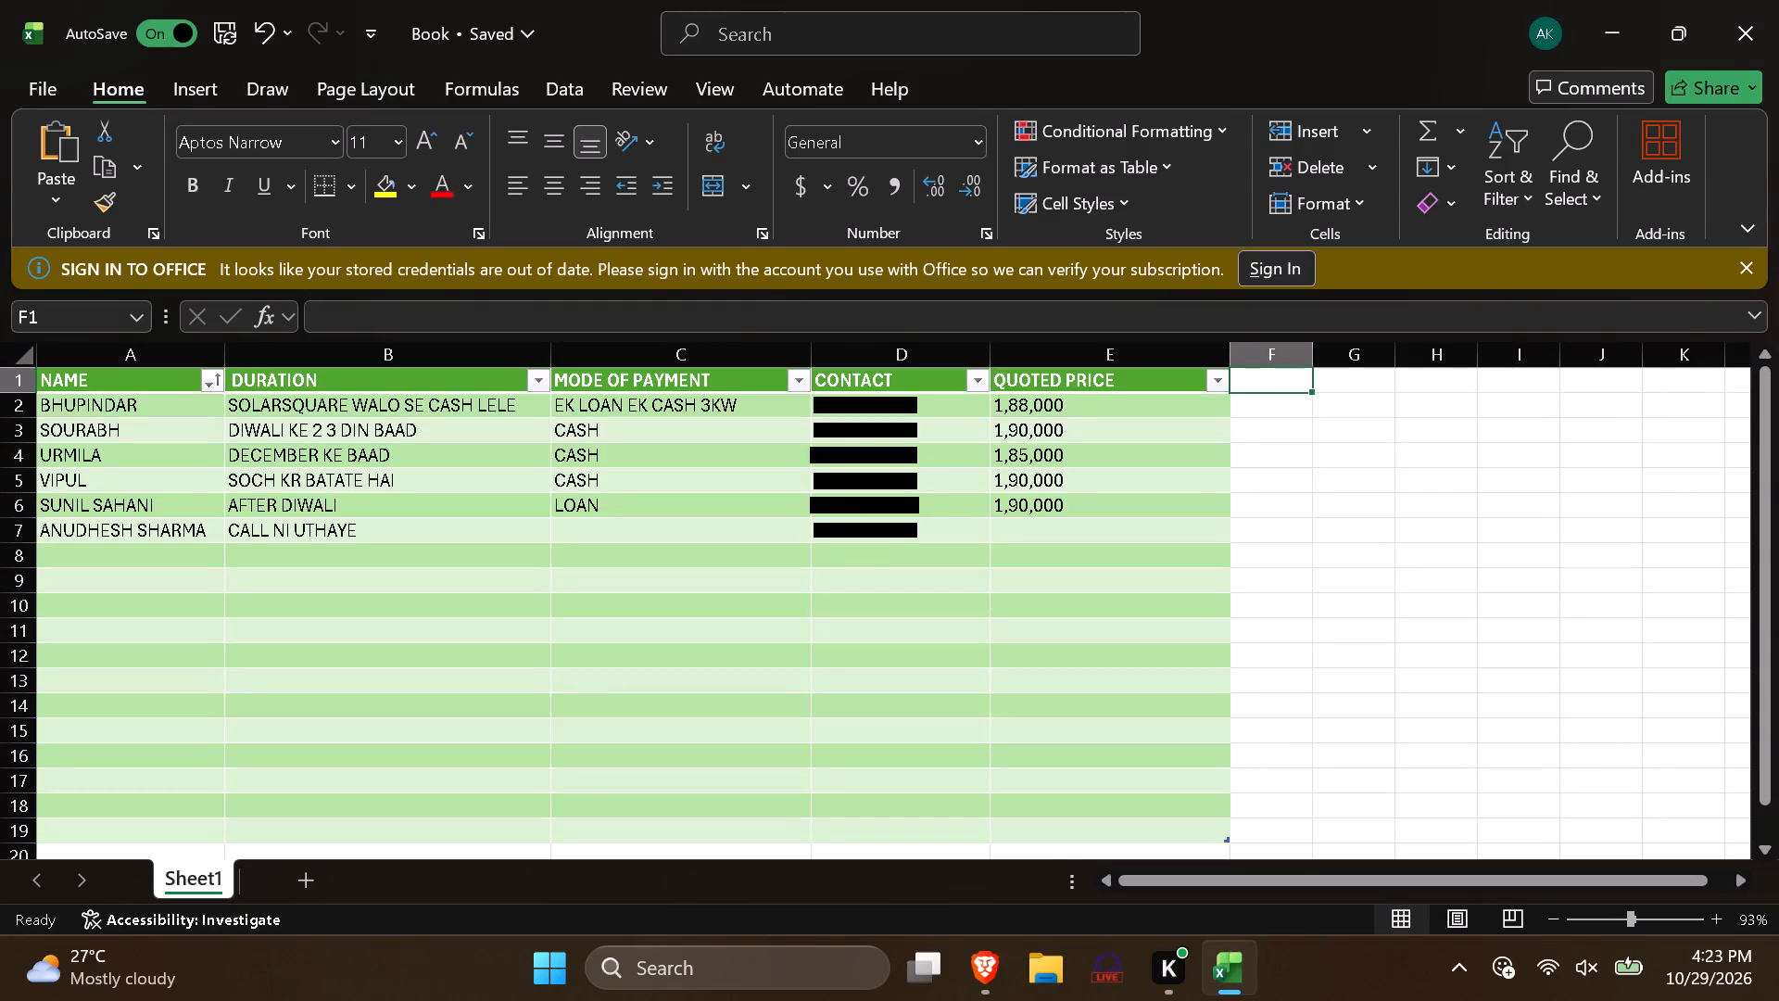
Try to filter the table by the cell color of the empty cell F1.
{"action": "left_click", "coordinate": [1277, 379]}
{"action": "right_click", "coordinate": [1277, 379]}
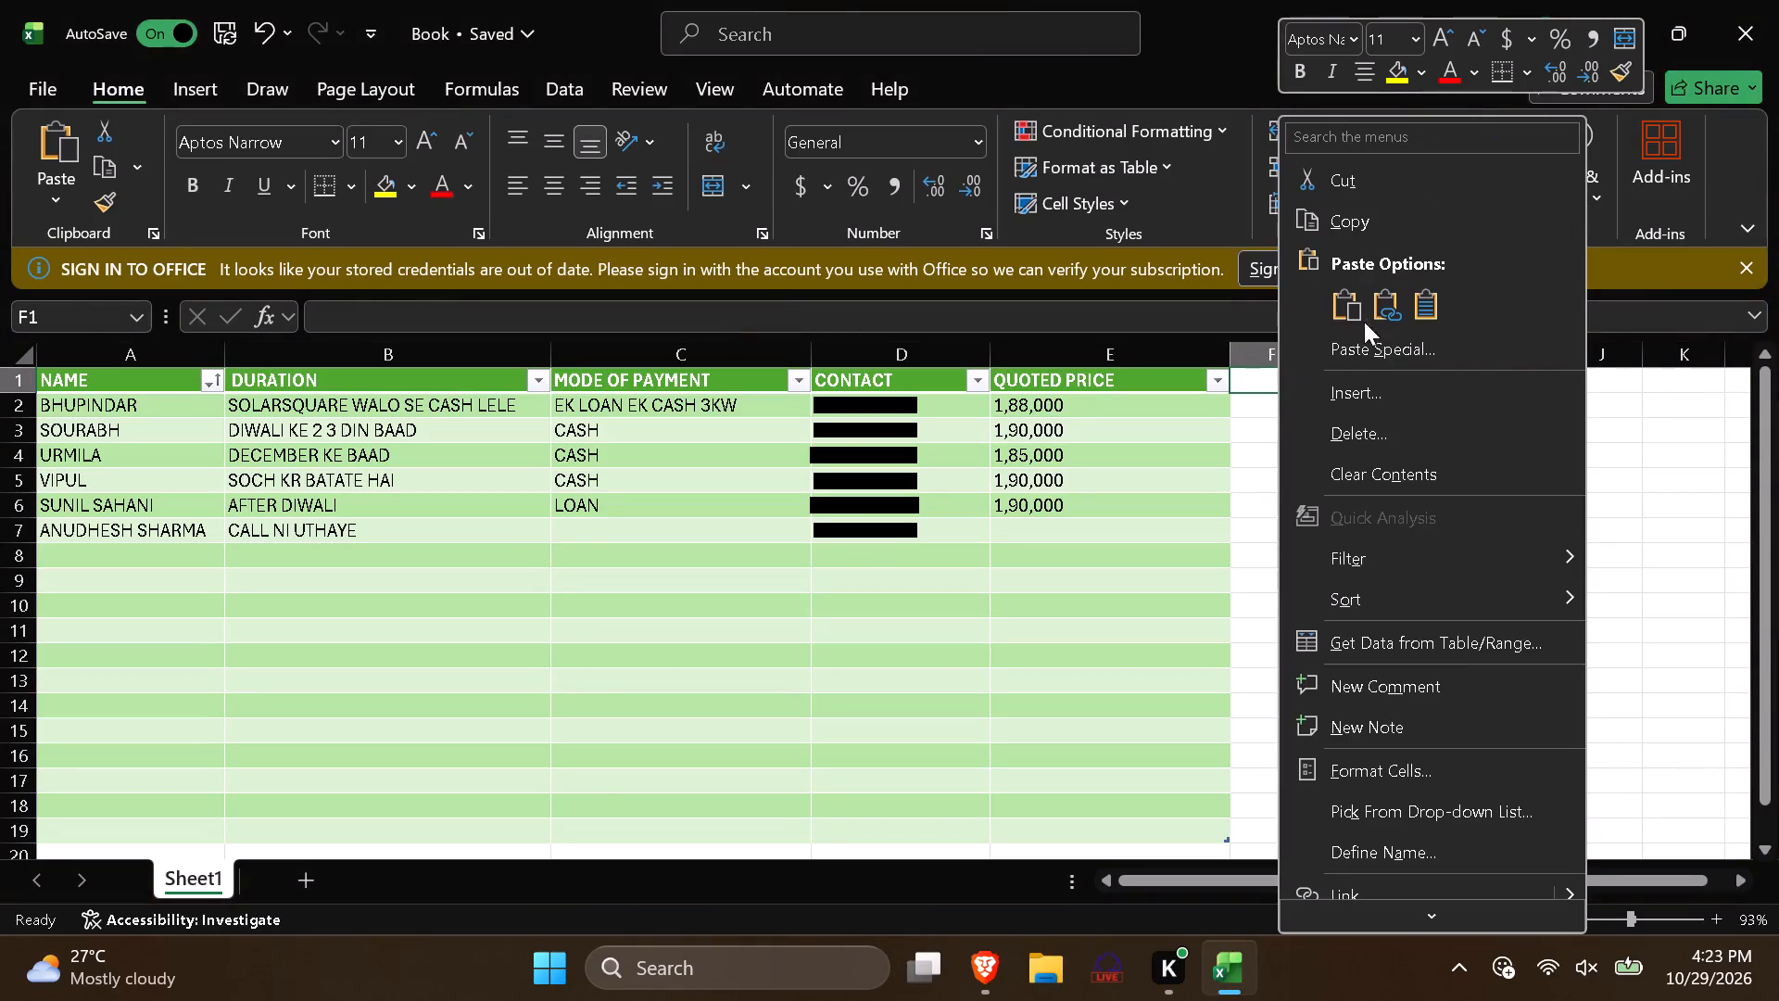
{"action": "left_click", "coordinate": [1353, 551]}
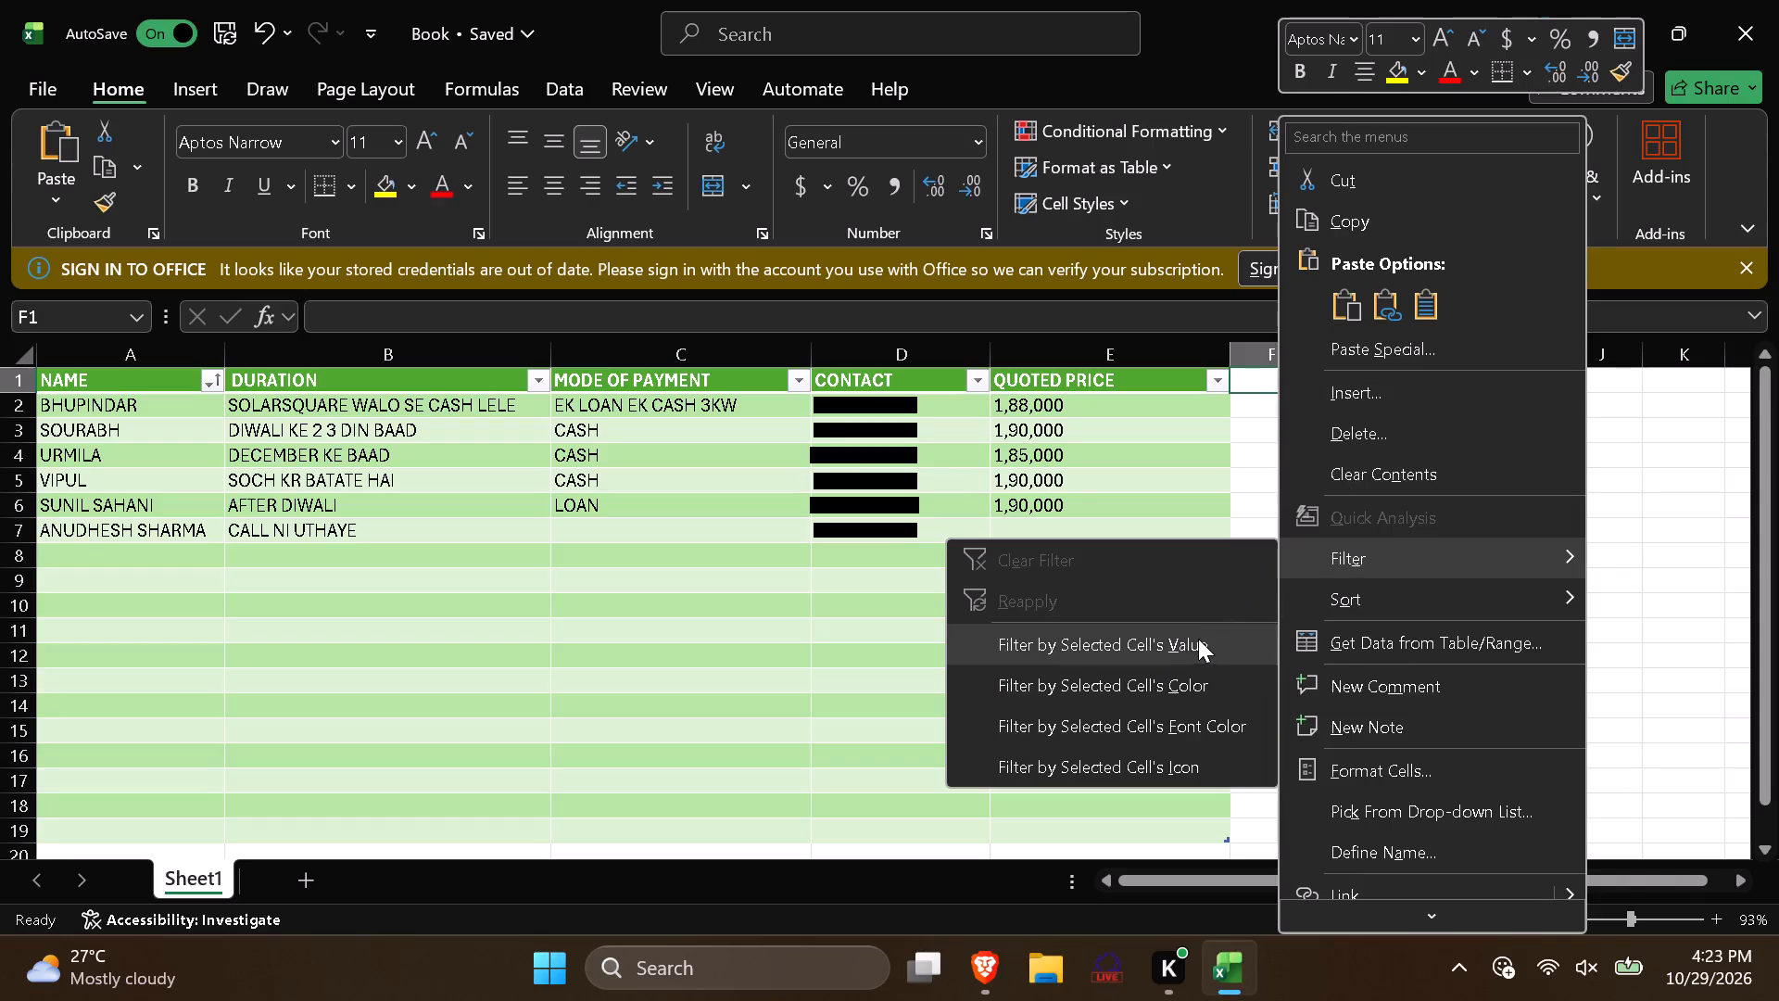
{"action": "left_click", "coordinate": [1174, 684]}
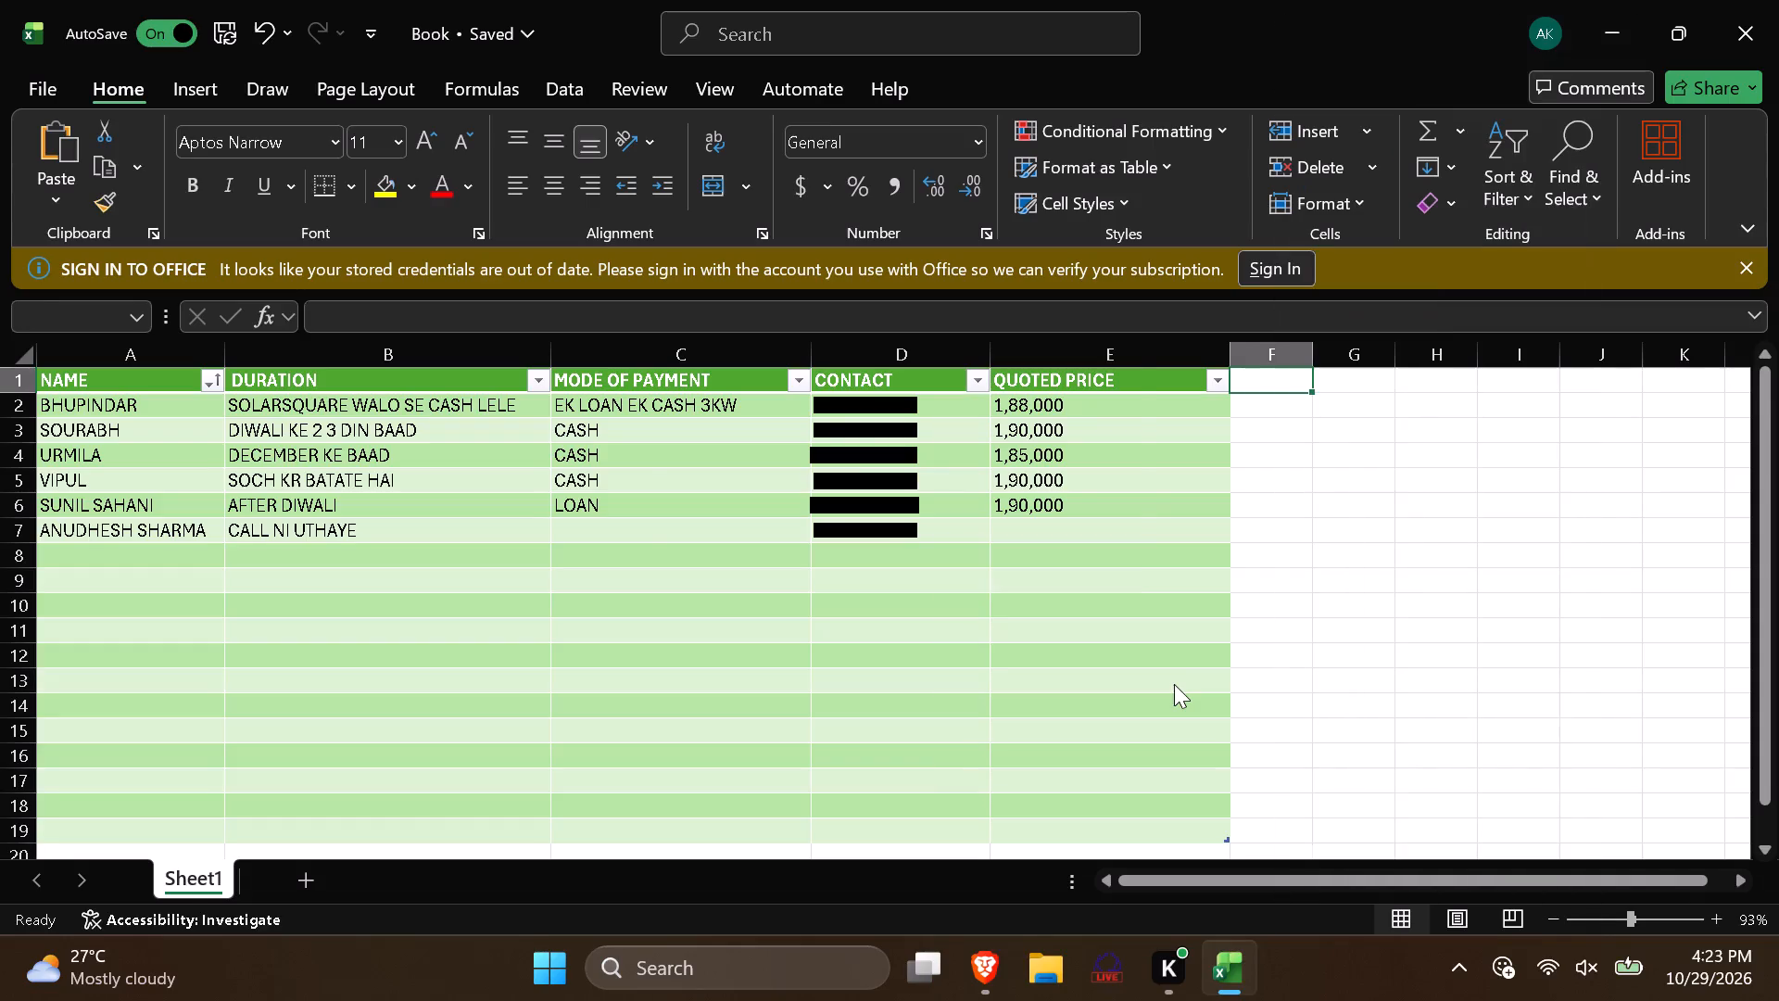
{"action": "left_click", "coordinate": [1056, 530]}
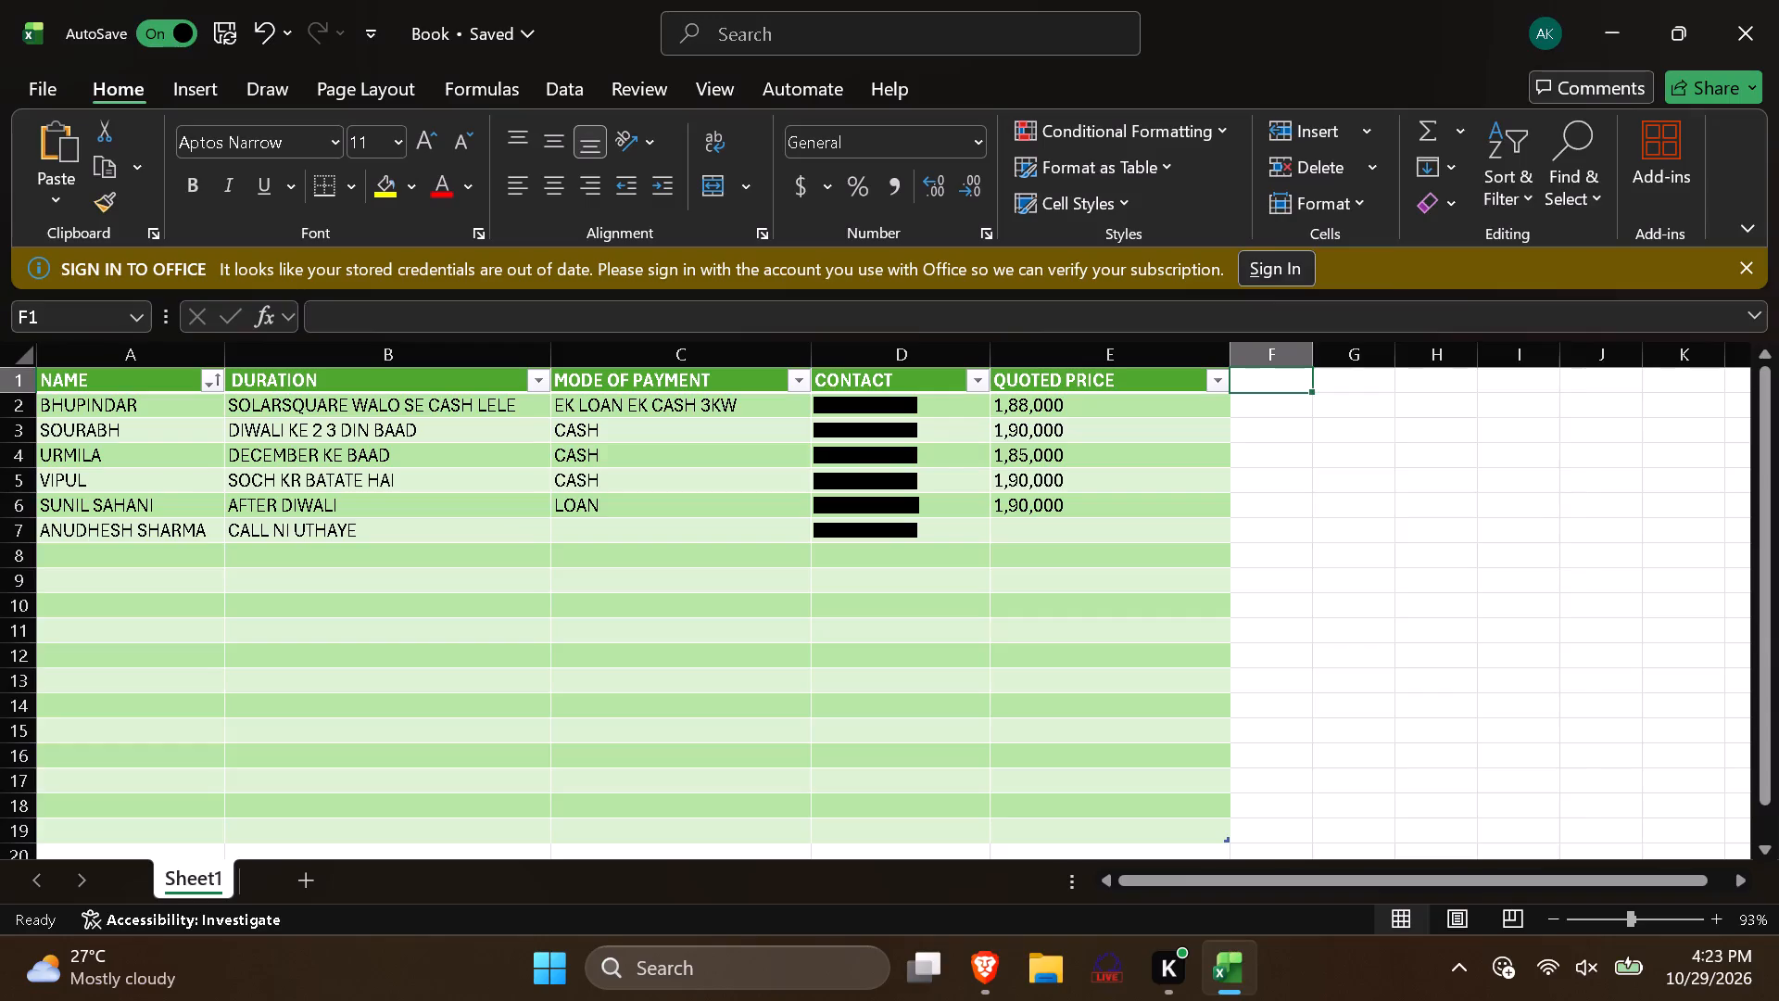
Paste the copied text CASH into cell F1 beside QUOTED PRICE as the header of an additional table column.
{"action": "right_click", "coordinate": [1272, 386]}
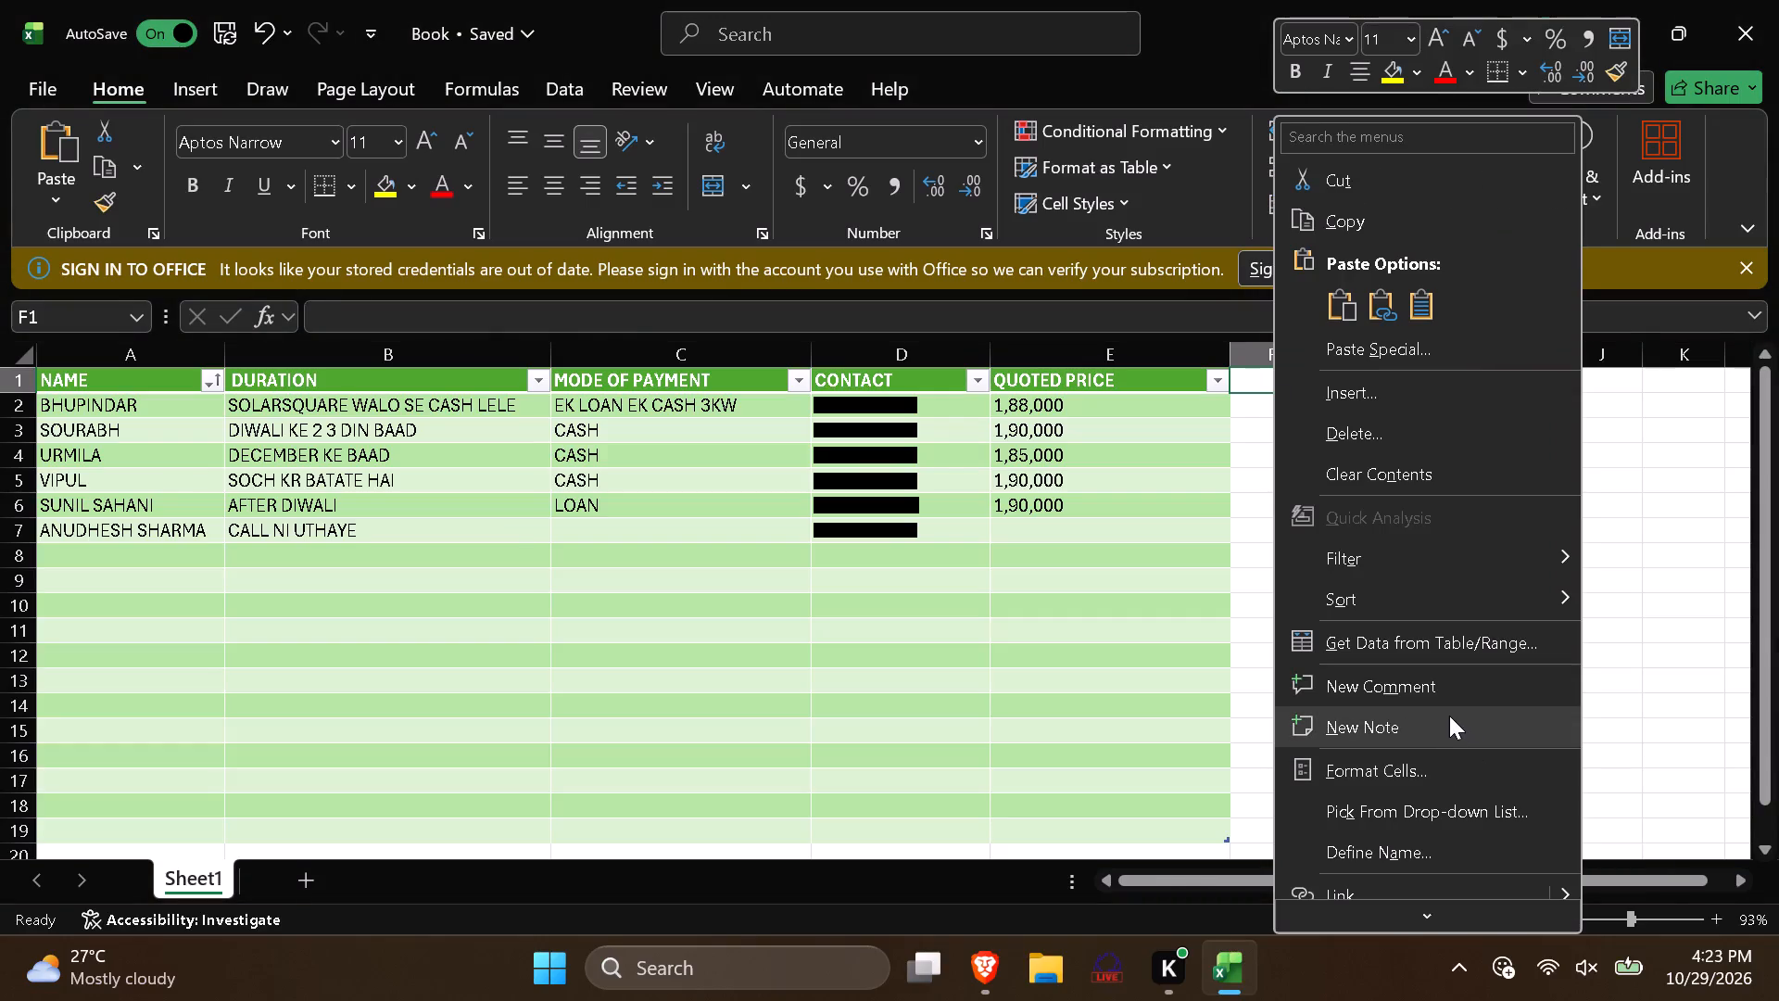
{"action": "scroll", "coordinate": [1440, 736], "scroll_direction": "down", "scroll_amount": 3}
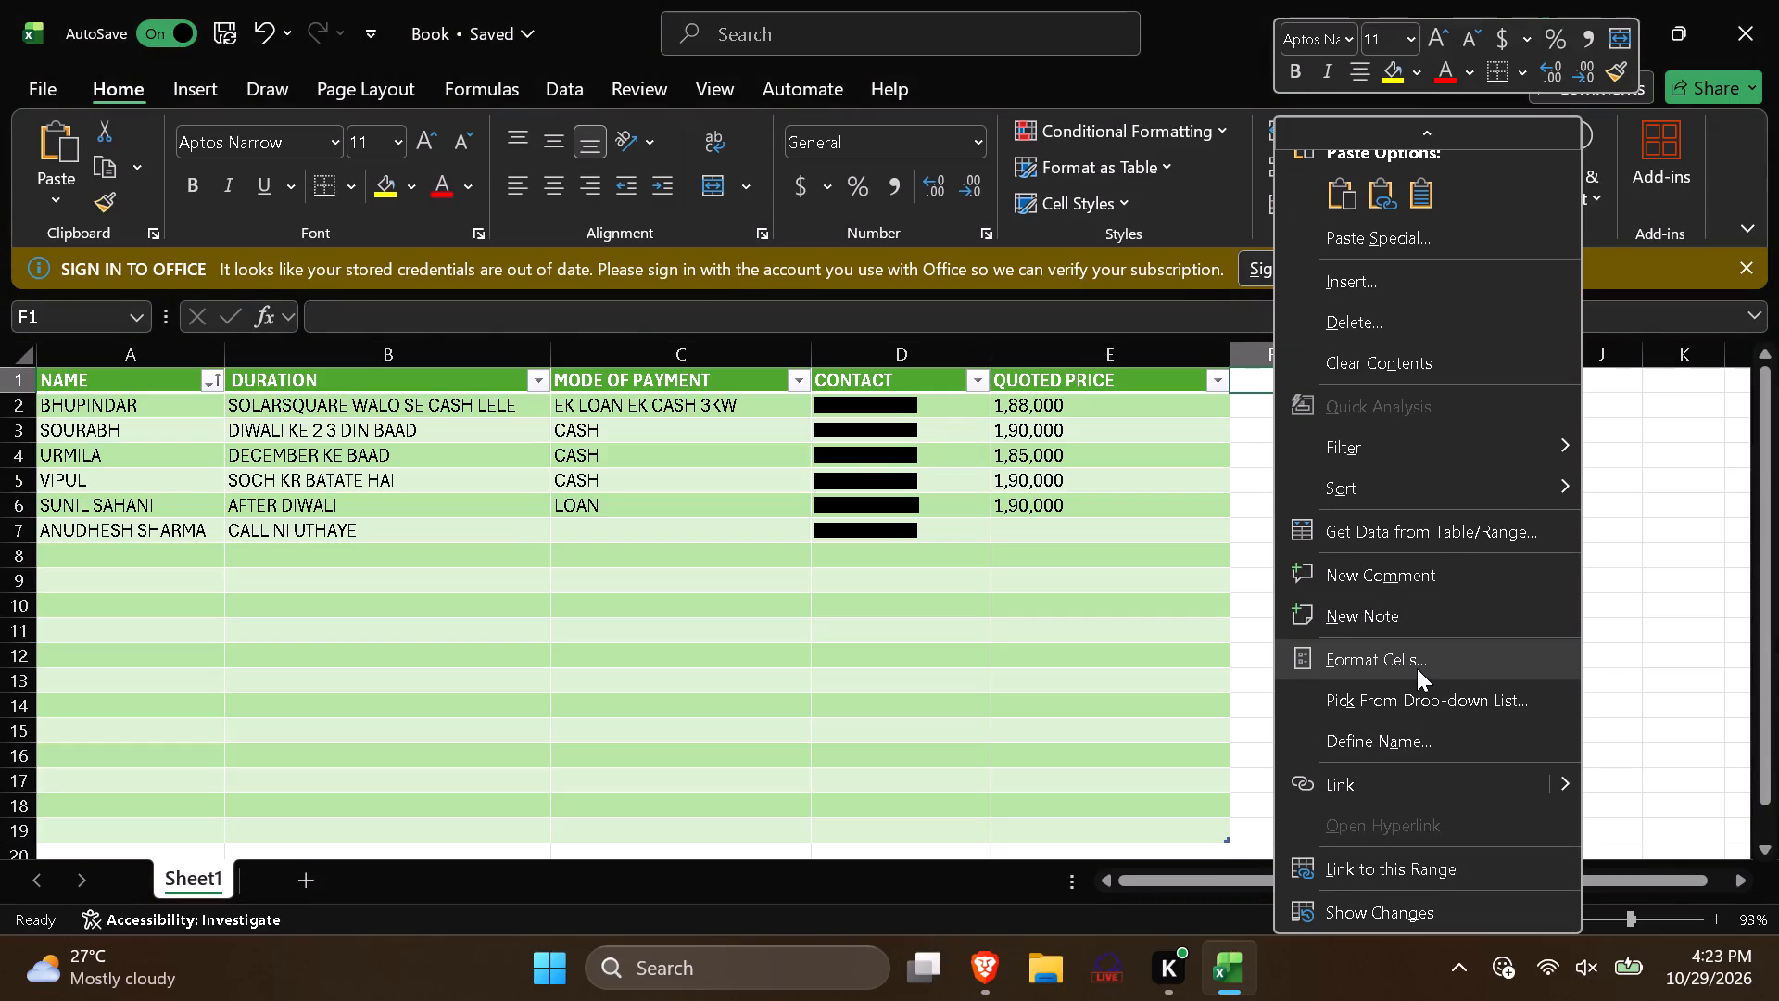
{"action": "scroll", "coordinate": [1417, 668], "scroll_direction": "up", "scroll_amount": 3}
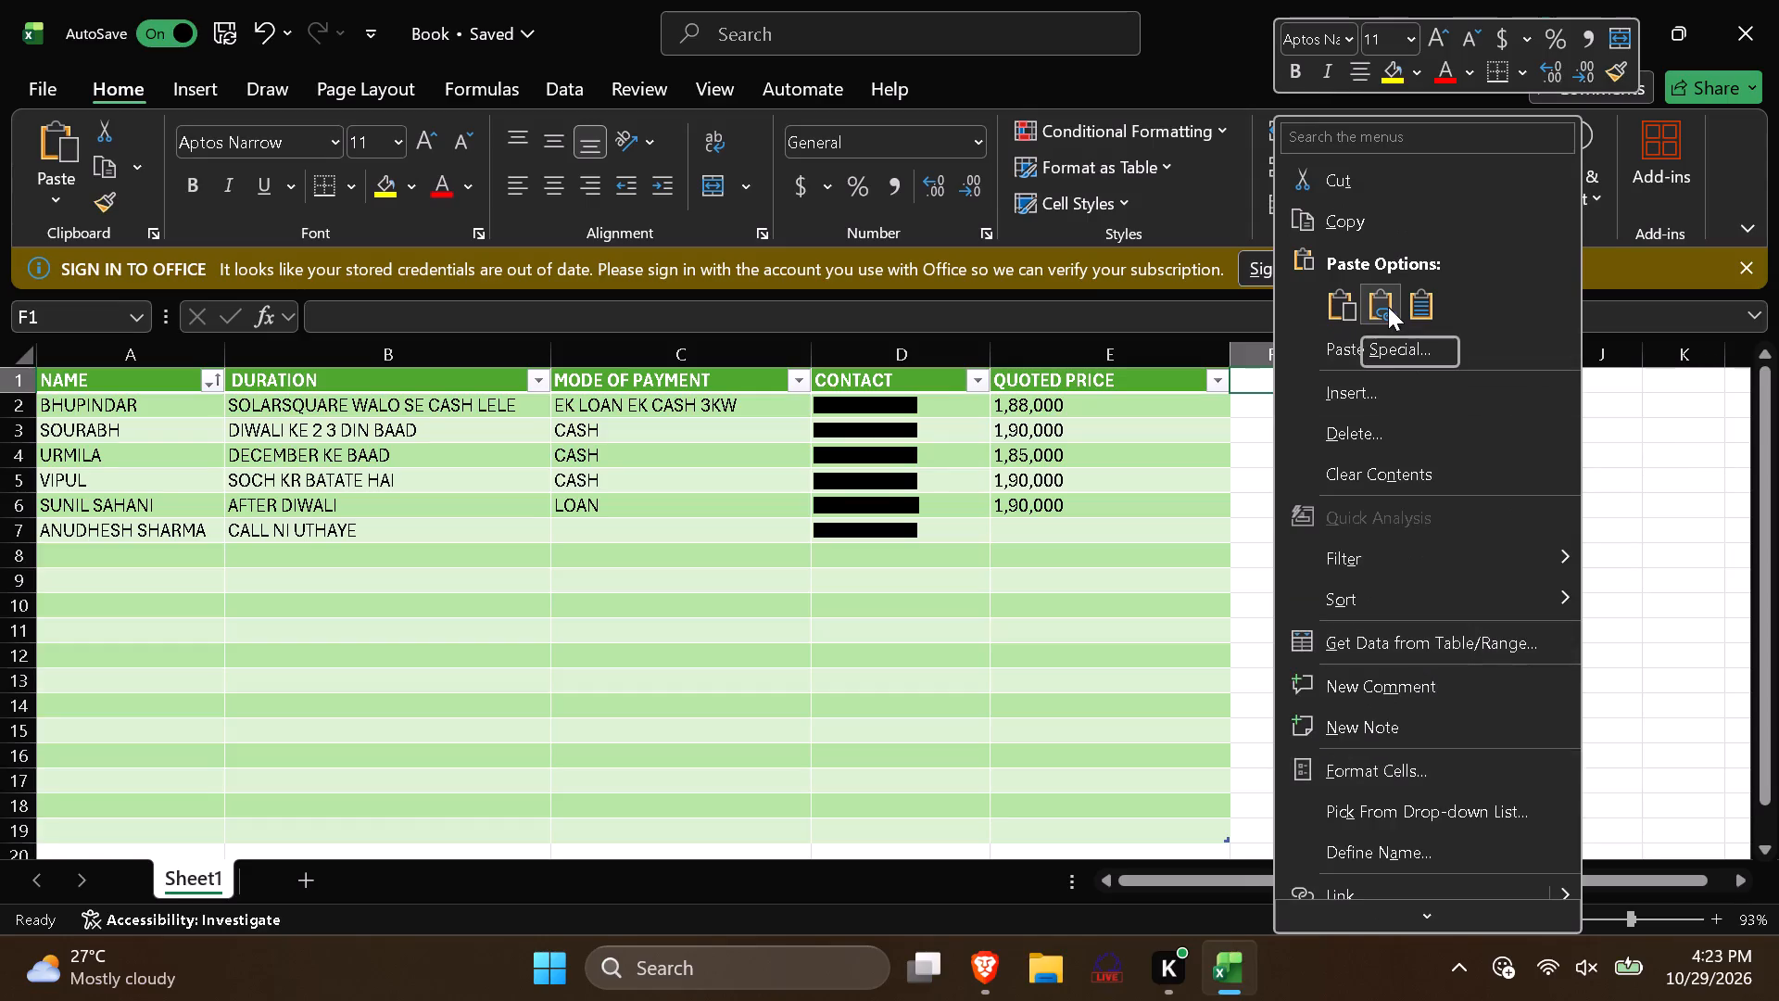
{"action": "left_click", "coordinate": [1422, 307]}
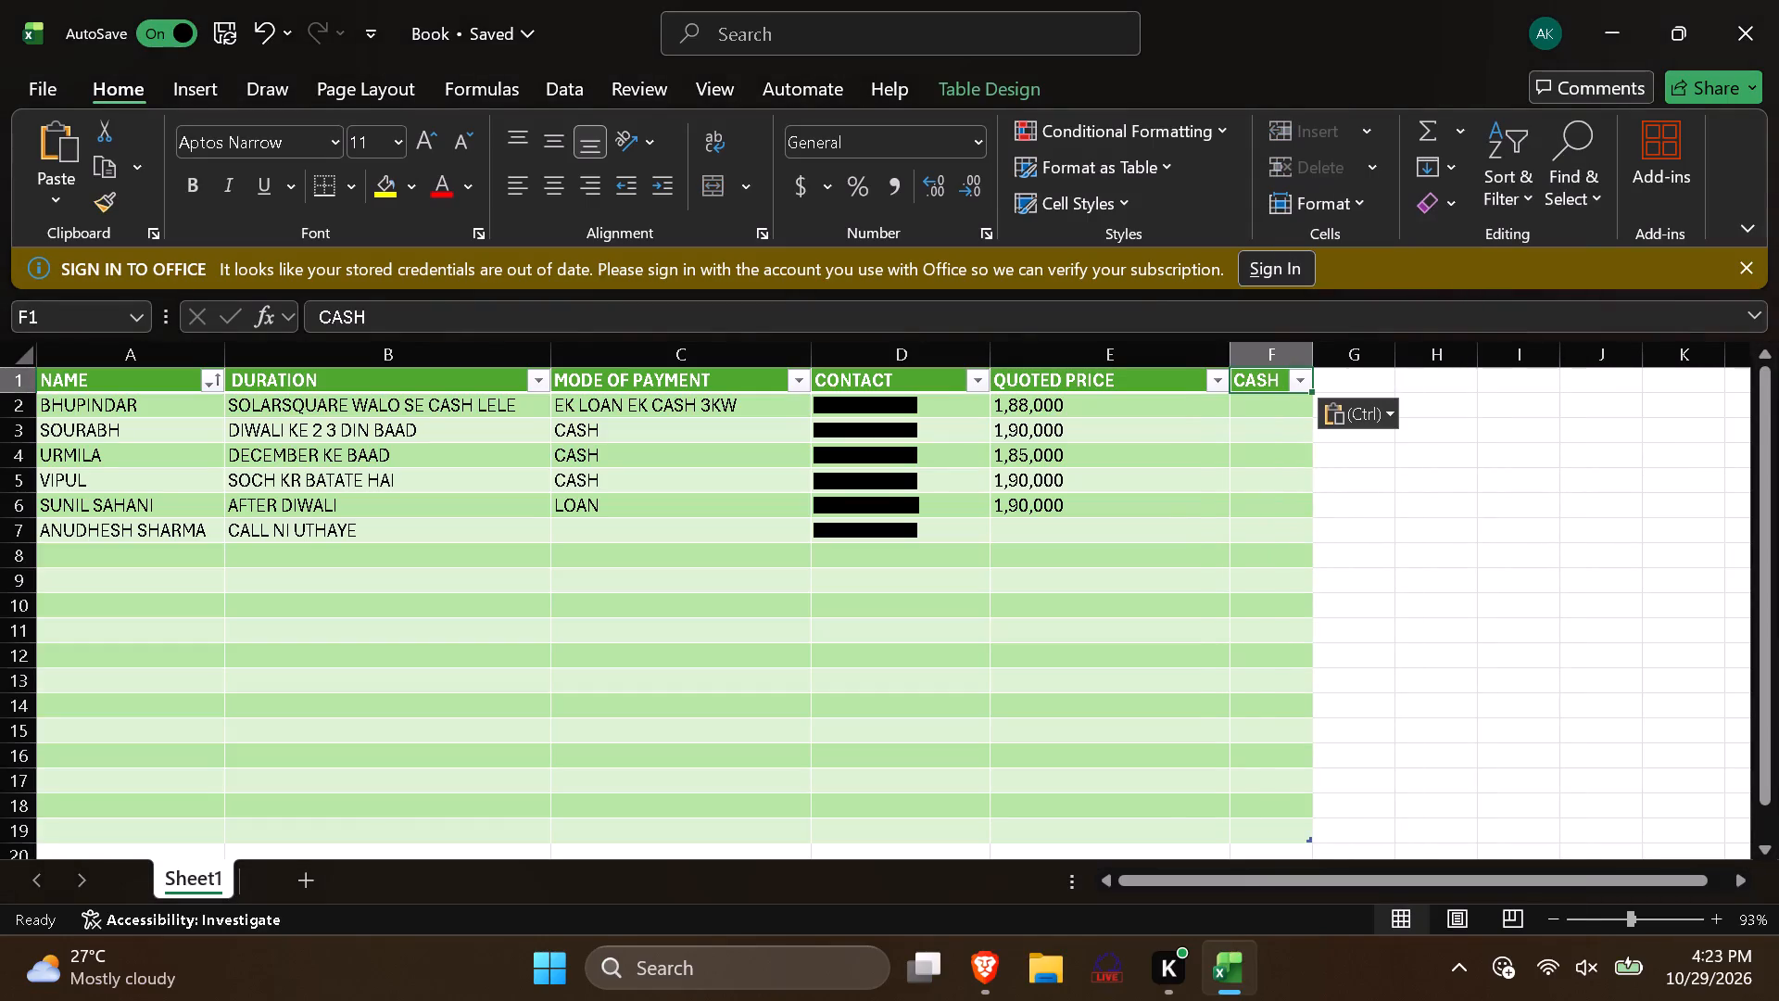
{"action": "left_click", "coordinate": [1356, 485]}
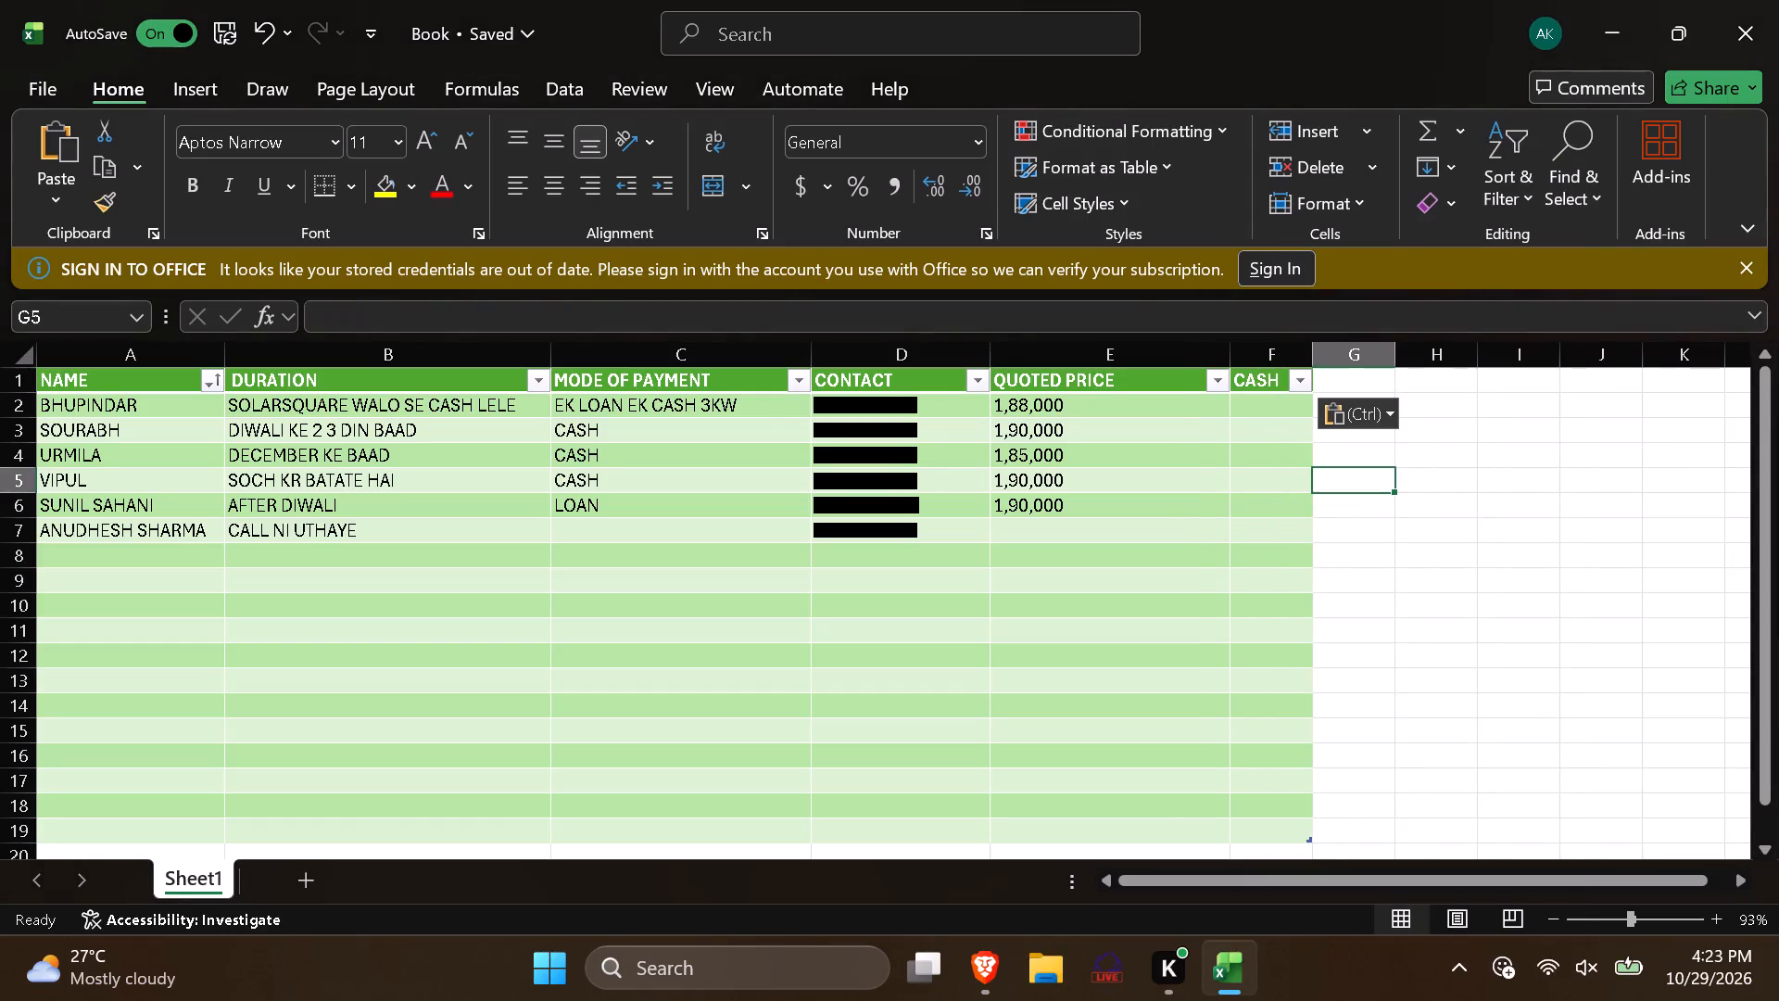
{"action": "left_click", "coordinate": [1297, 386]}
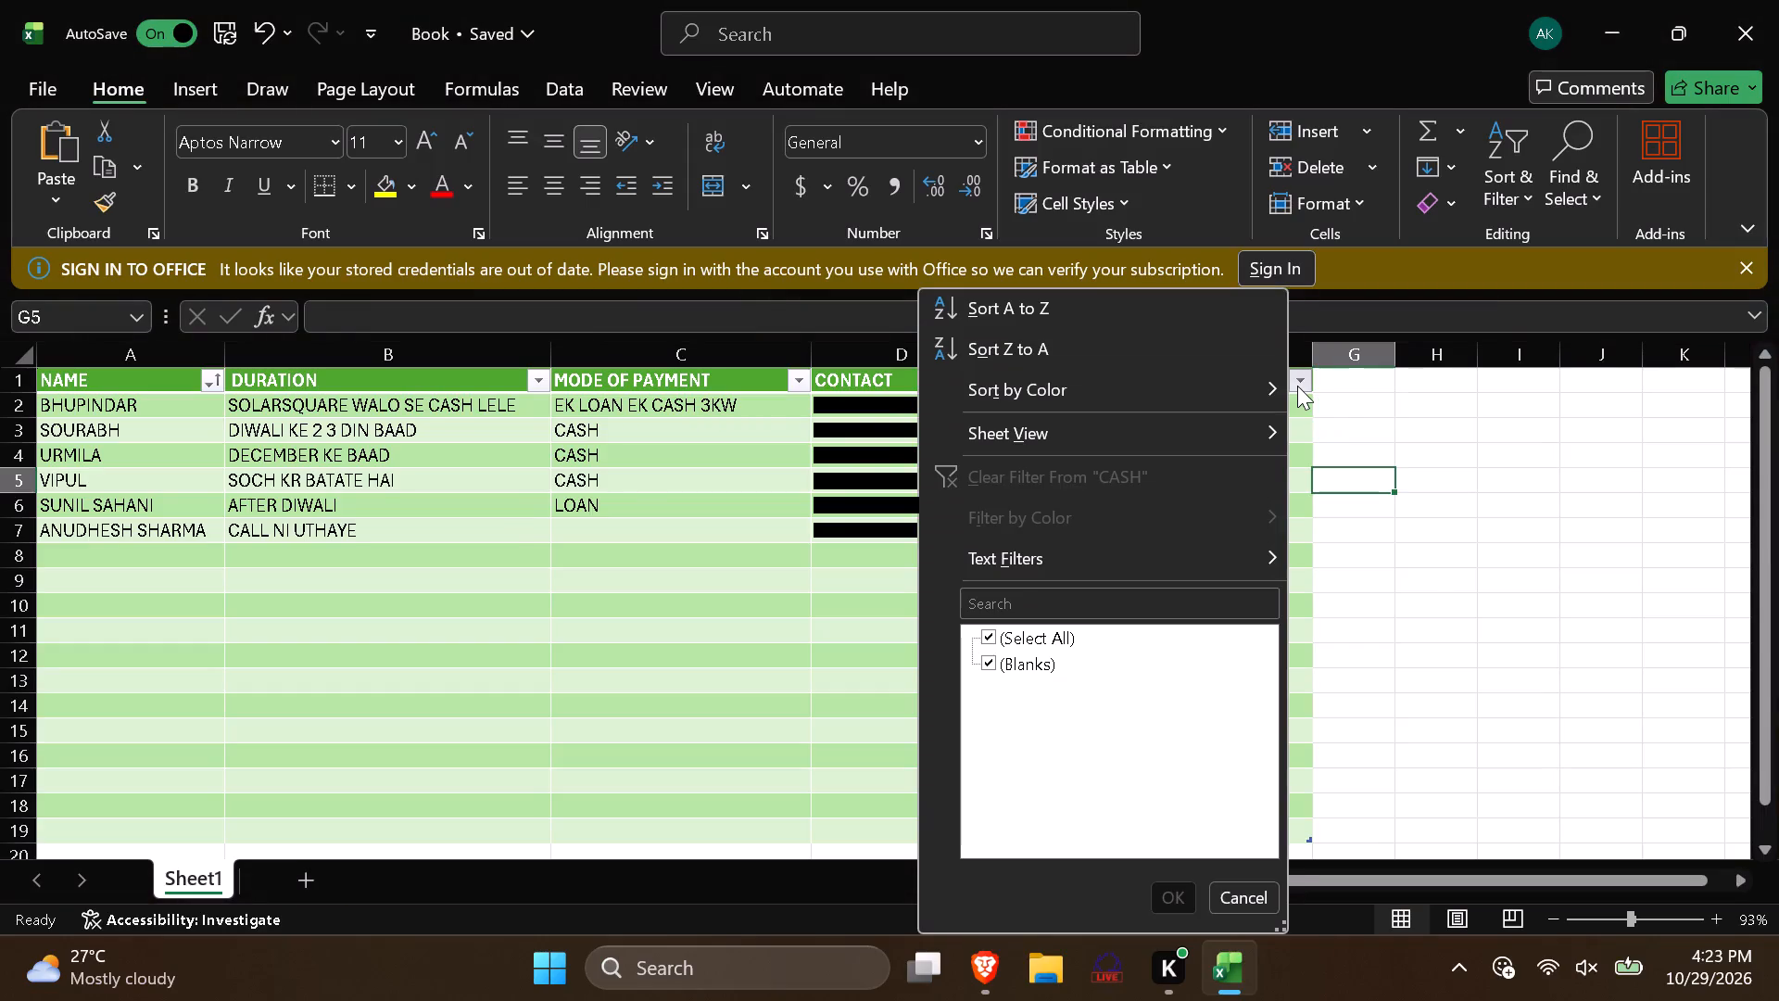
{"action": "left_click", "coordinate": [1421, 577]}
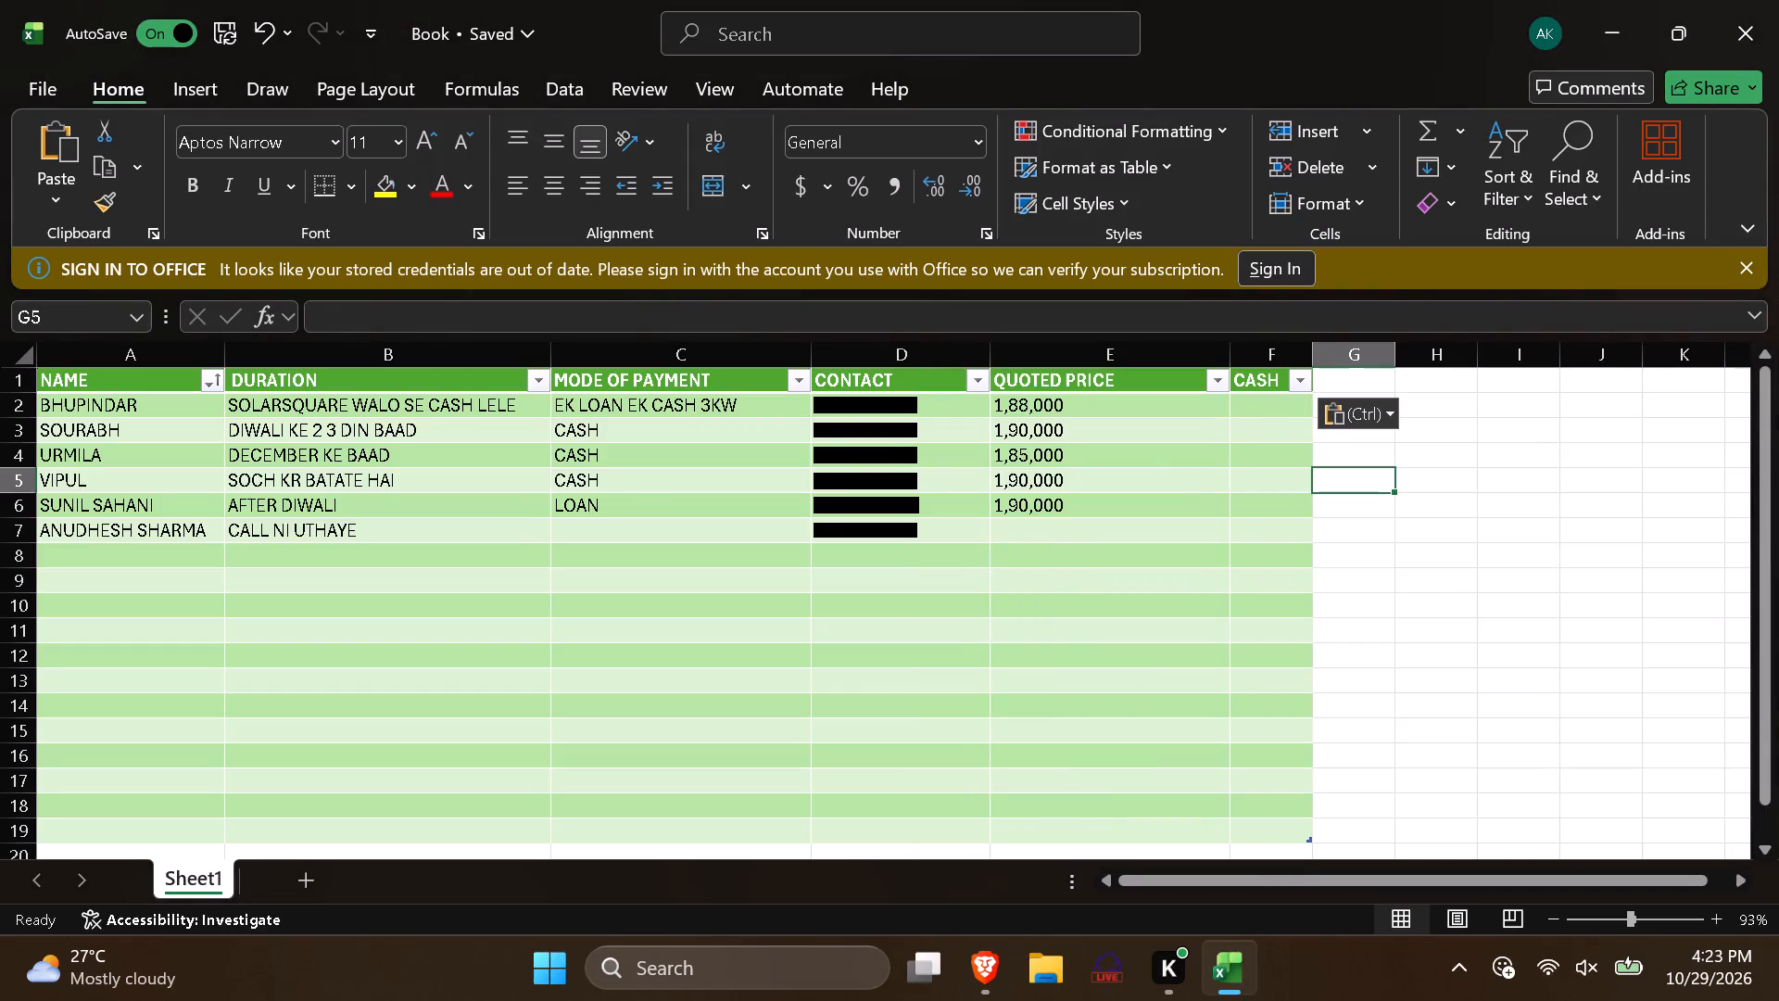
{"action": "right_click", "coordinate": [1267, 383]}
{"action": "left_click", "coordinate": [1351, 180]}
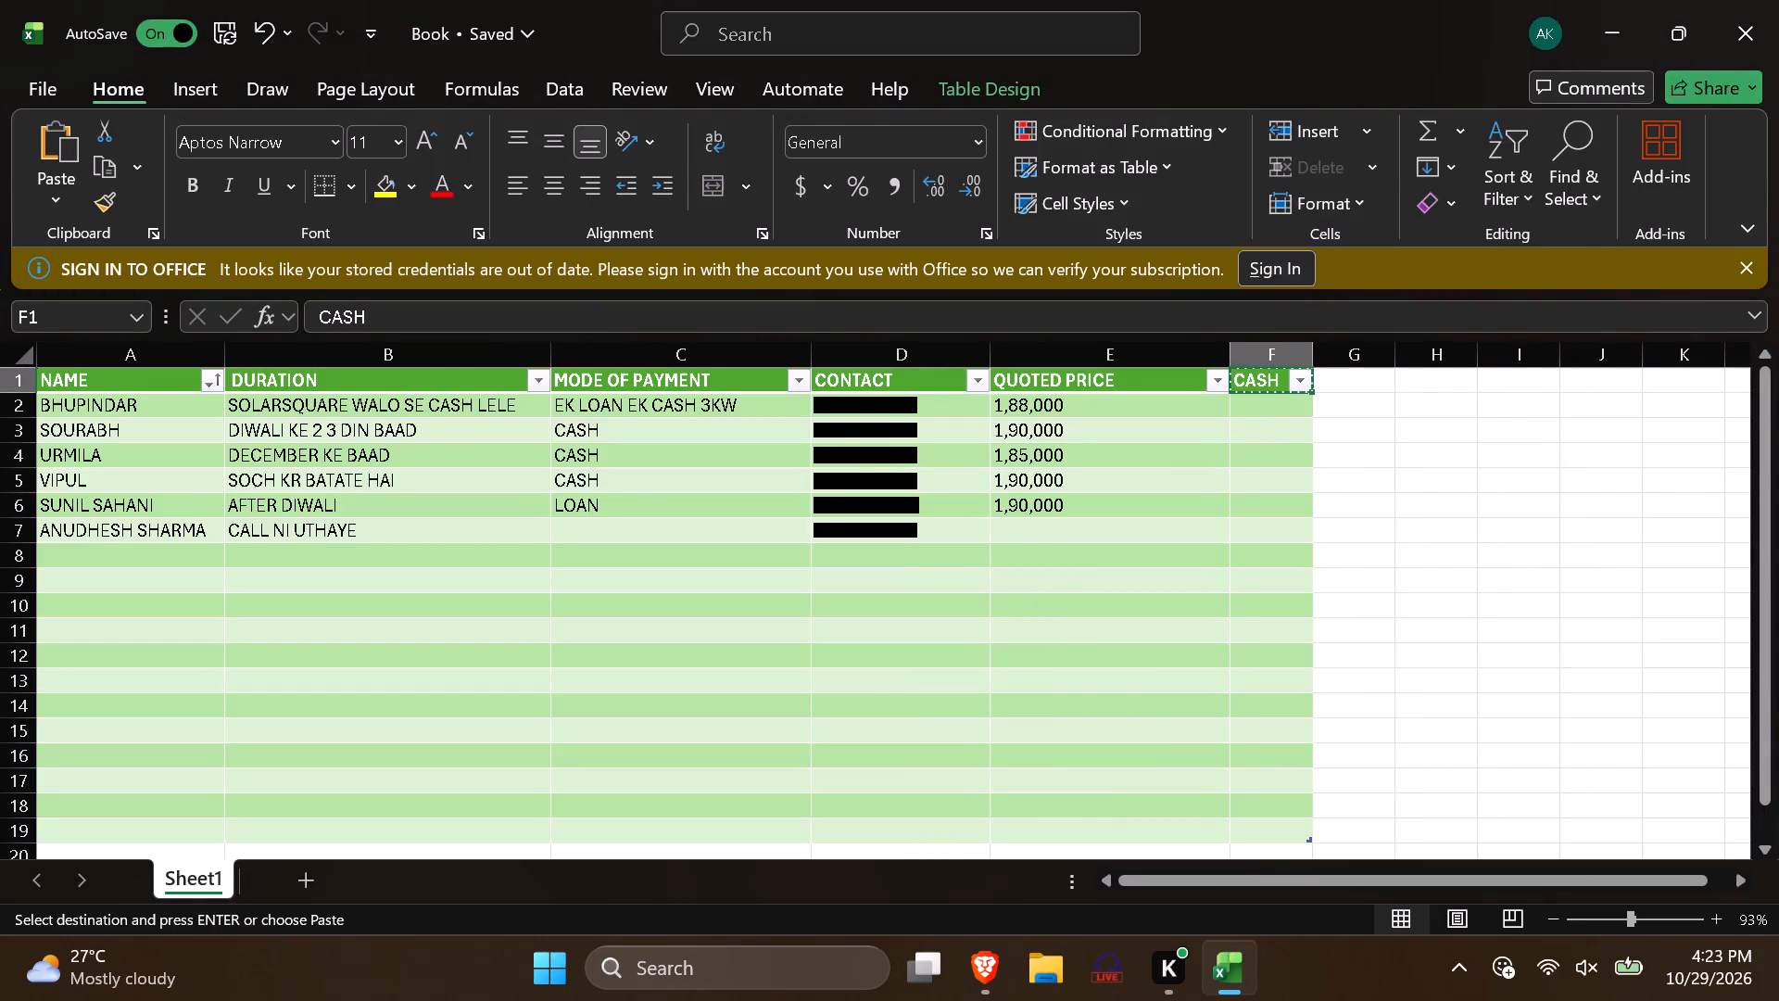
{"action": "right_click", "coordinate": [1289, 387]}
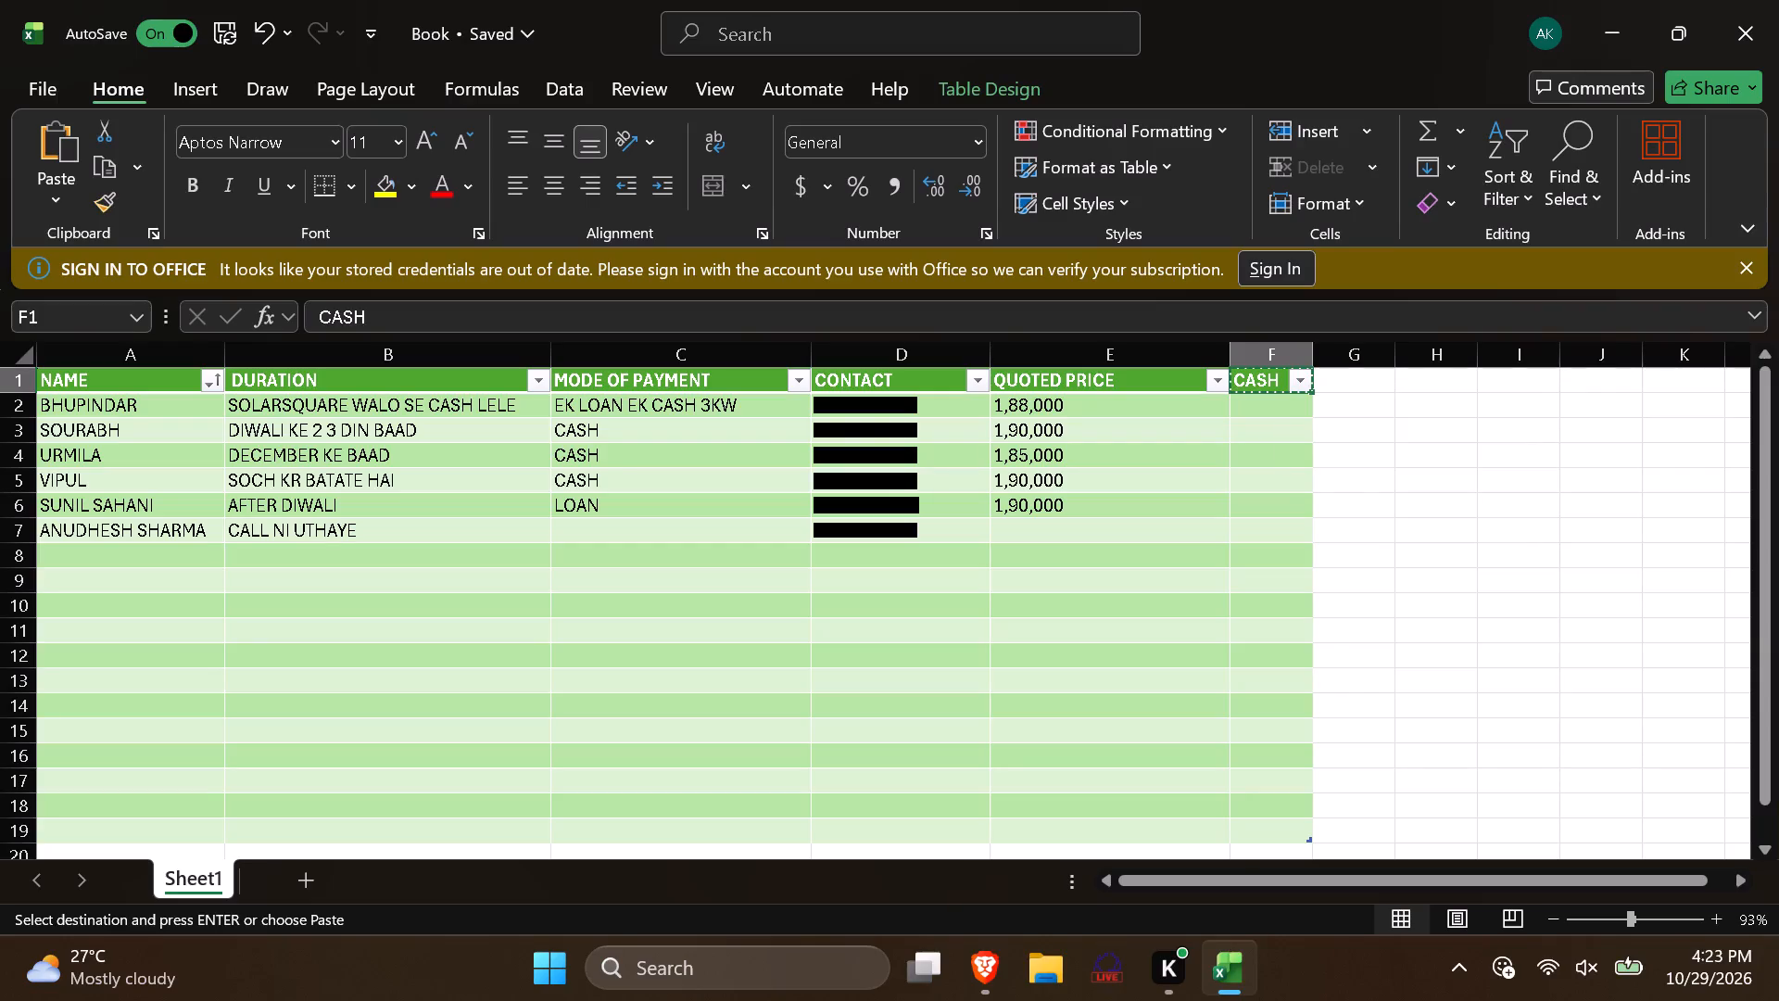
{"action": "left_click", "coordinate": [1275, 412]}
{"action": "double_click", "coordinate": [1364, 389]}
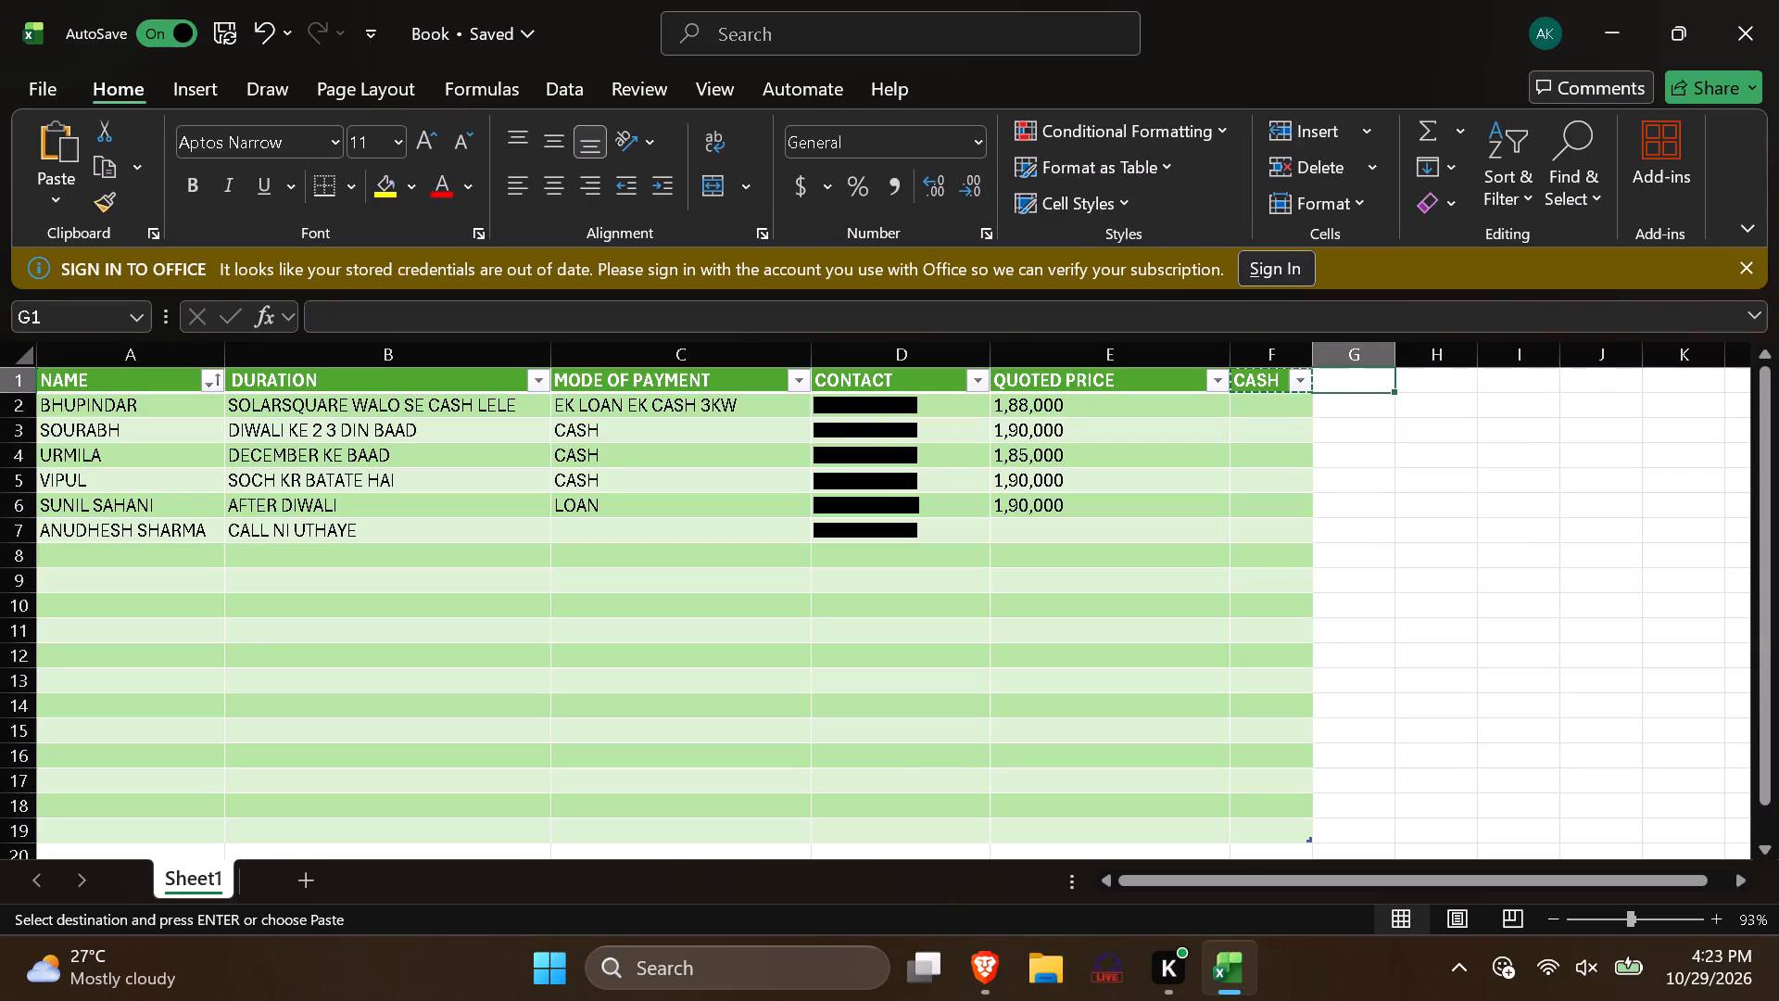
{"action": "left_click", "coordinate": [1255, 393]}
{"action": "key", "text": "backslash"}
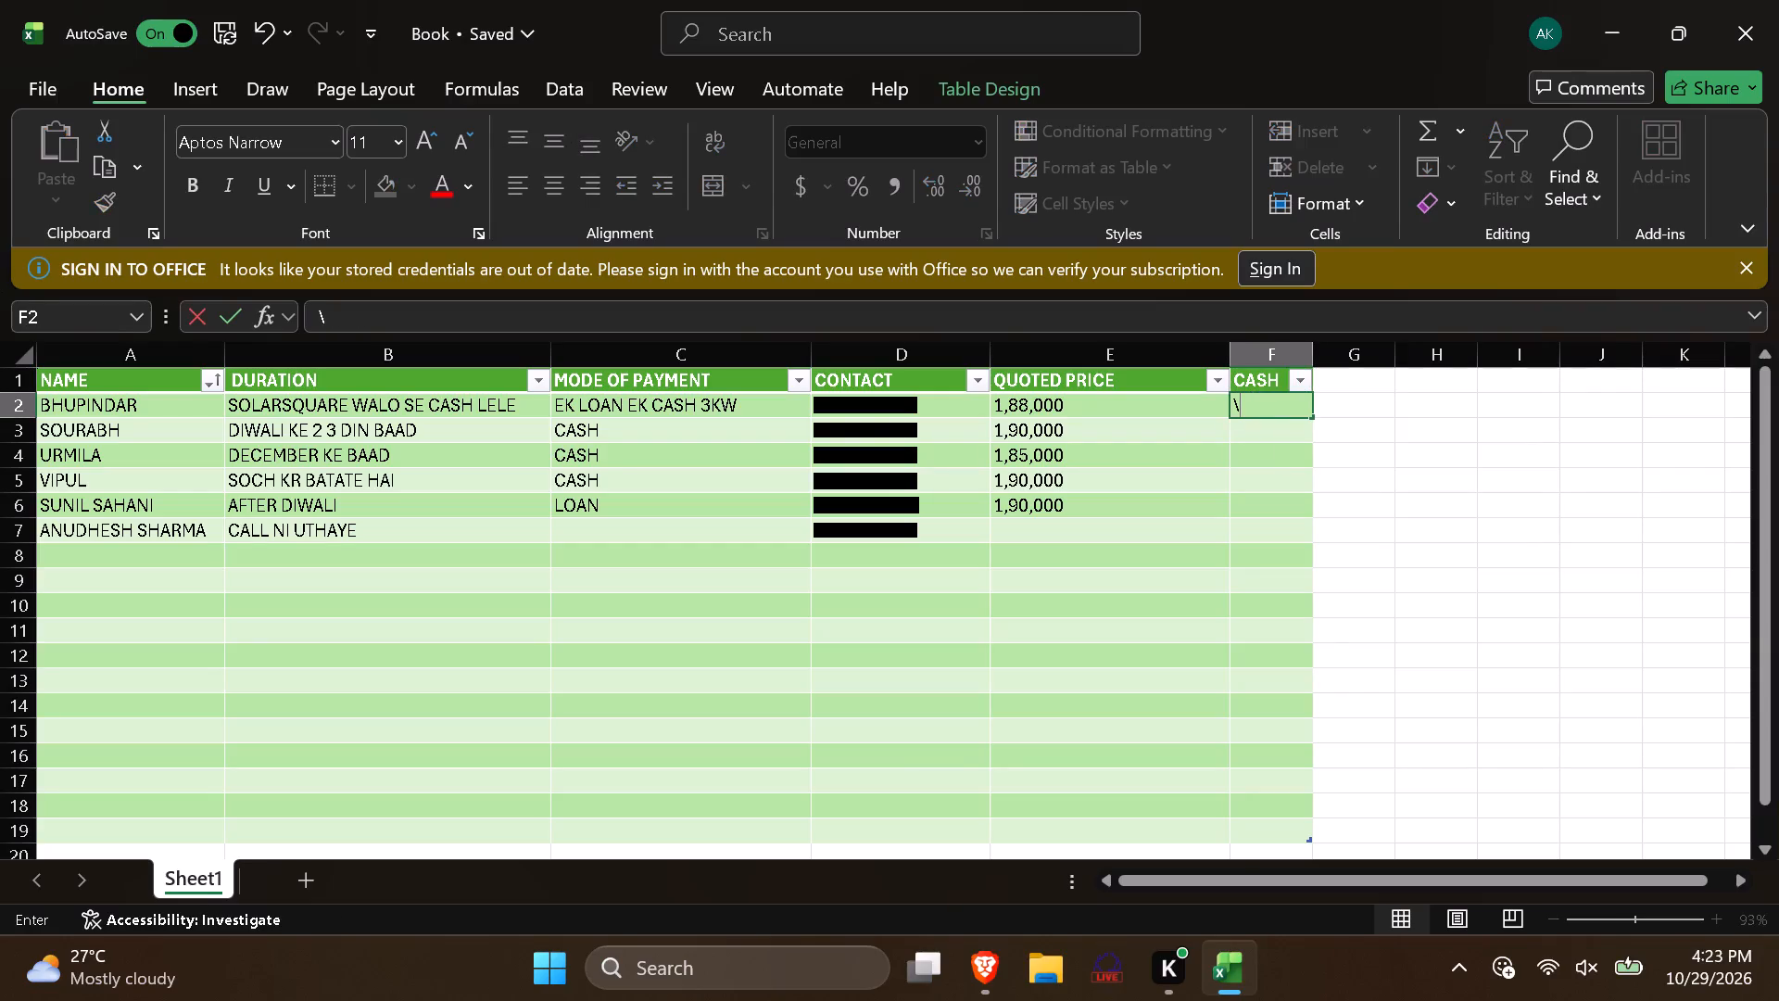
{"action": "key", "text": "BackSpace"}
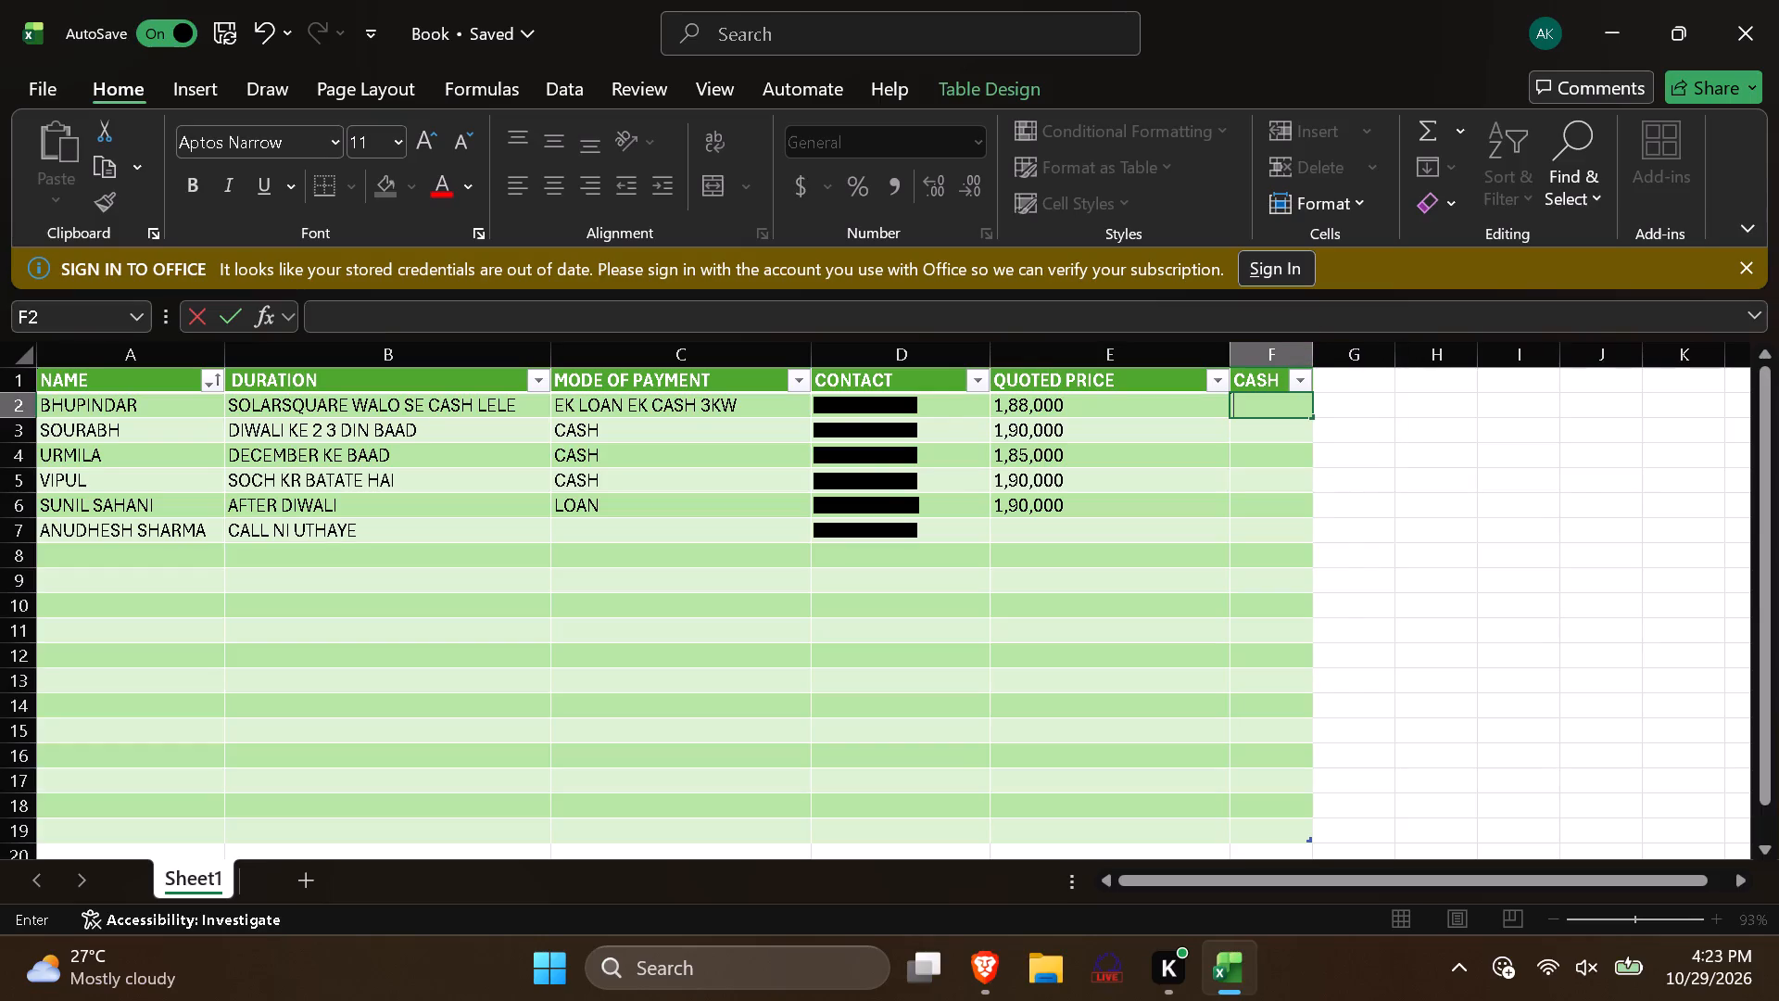
Widen column F, the added column next to QUOTED PRICE, to about twice its width.
{"action": "left_click_drag", "start_coordinate": [1313, 362], "coordinate": [1356, 366]}
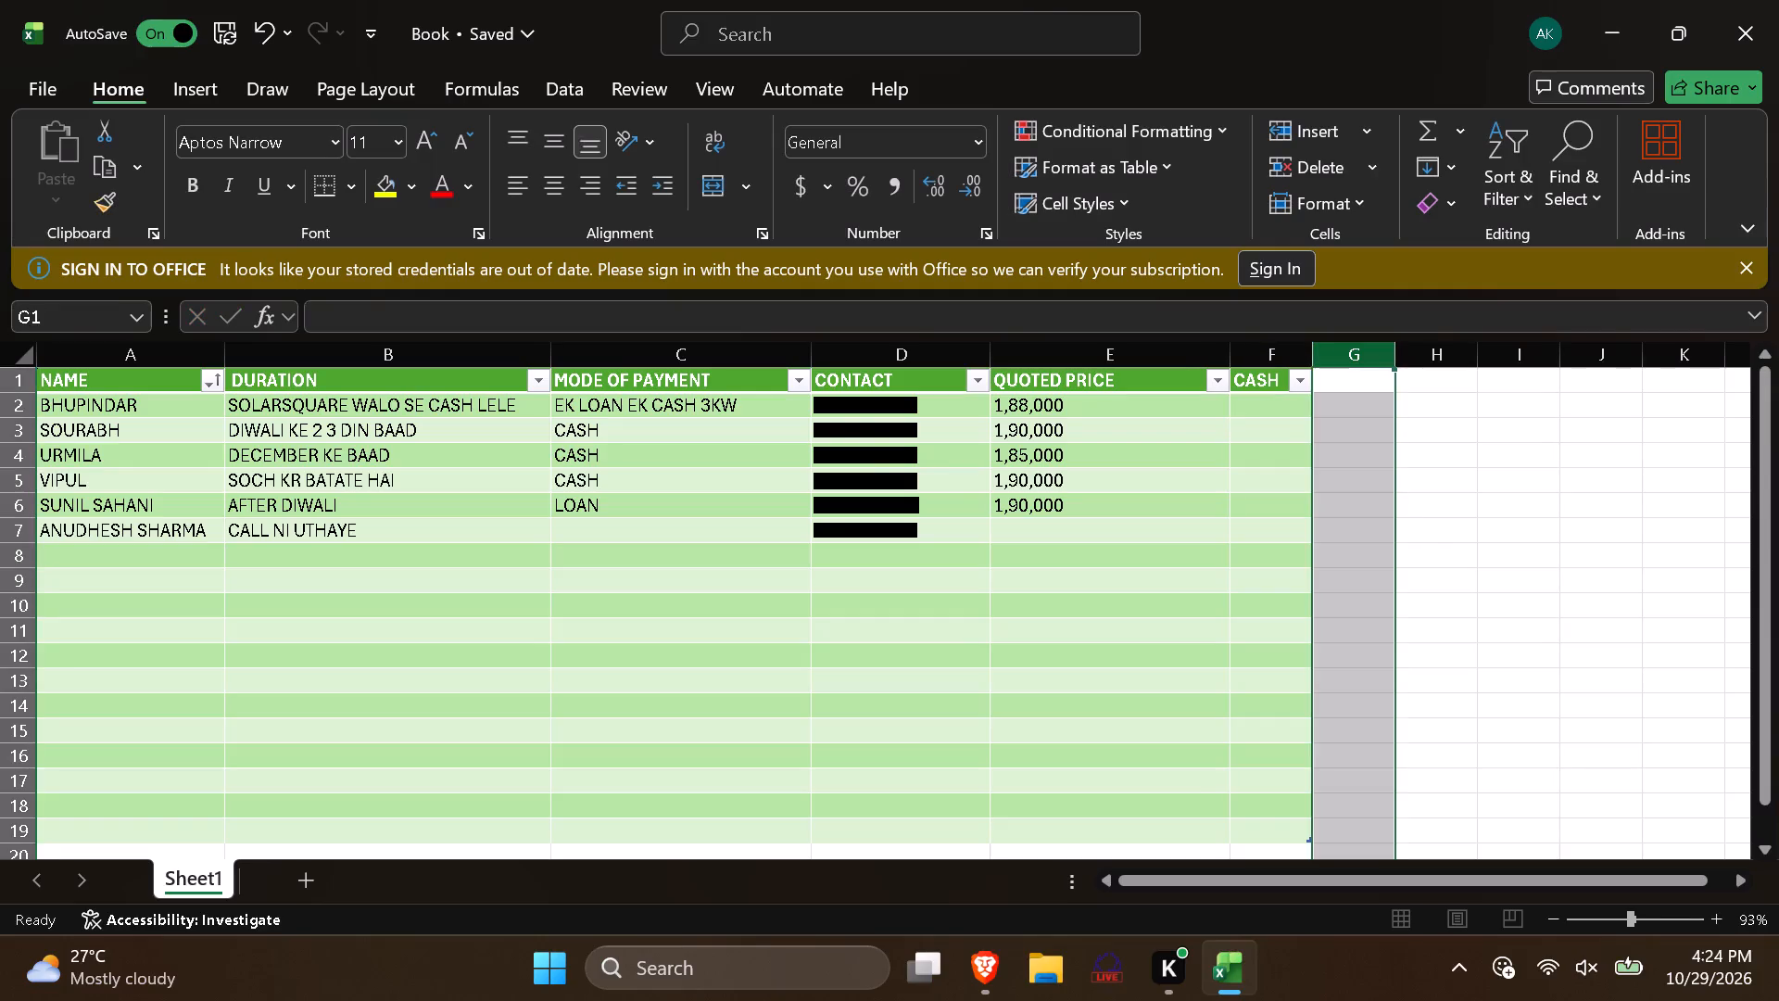
{"action": "left_click", "coordinate": [1274, 390]}
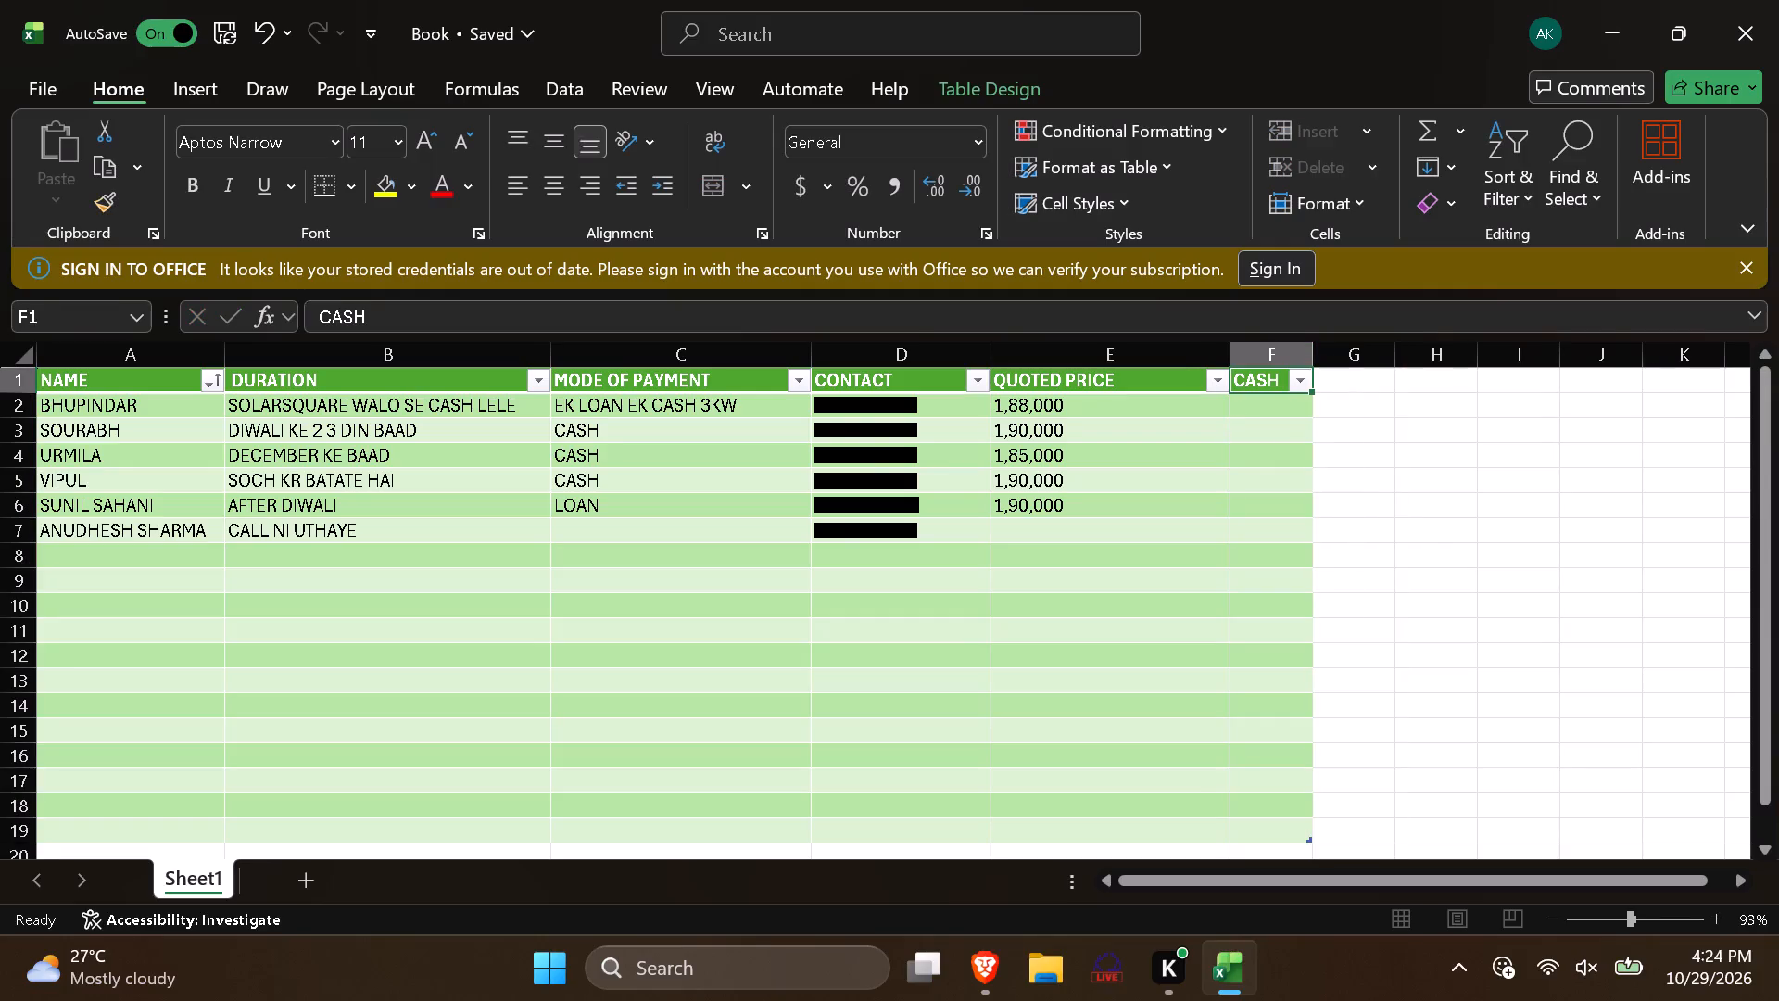
{"action": "left_click_drag", "start_coordinate": [1309, 359], "coordinate": [1362, 365]}
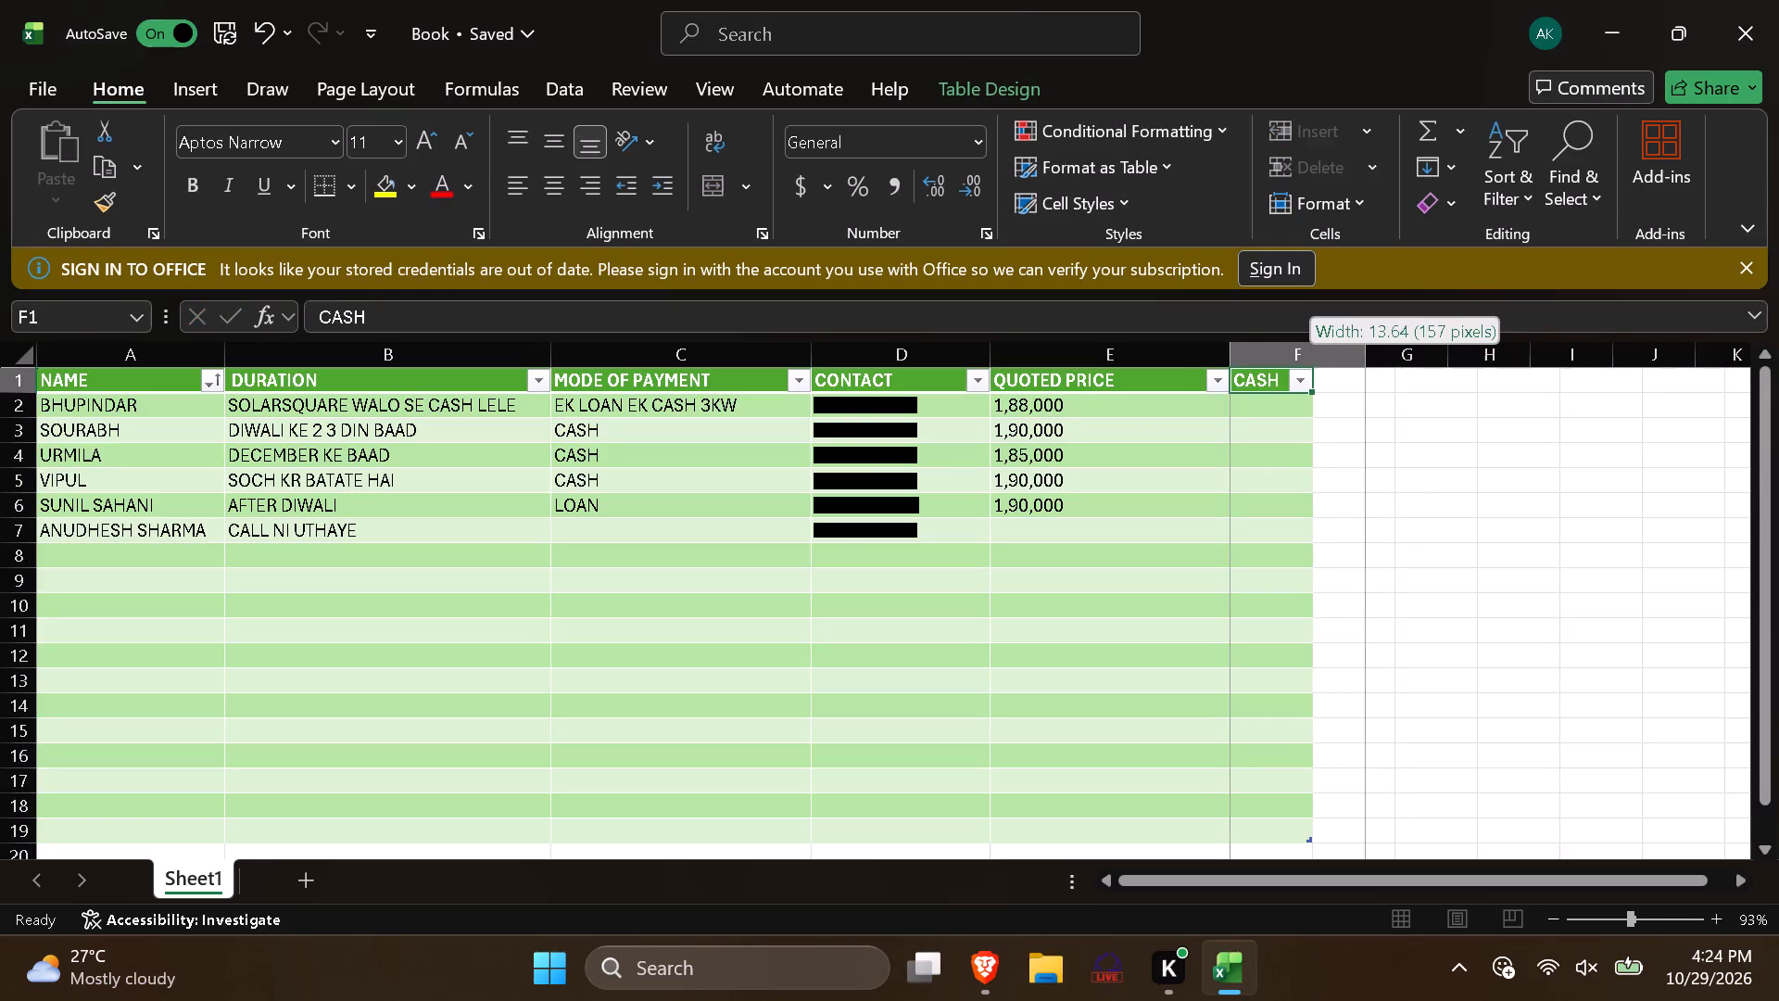
{"action": "left_click_drag", "start_coordinate": [1362, 365], "coordinate": [1394, 377]}
Clear the CASH text from the added column's header cell F1, leaving it open for a new heading.
{"action": "left_click", "coordinate": [1333, 377]}
{"action": "key", "text": "BackSpace"}
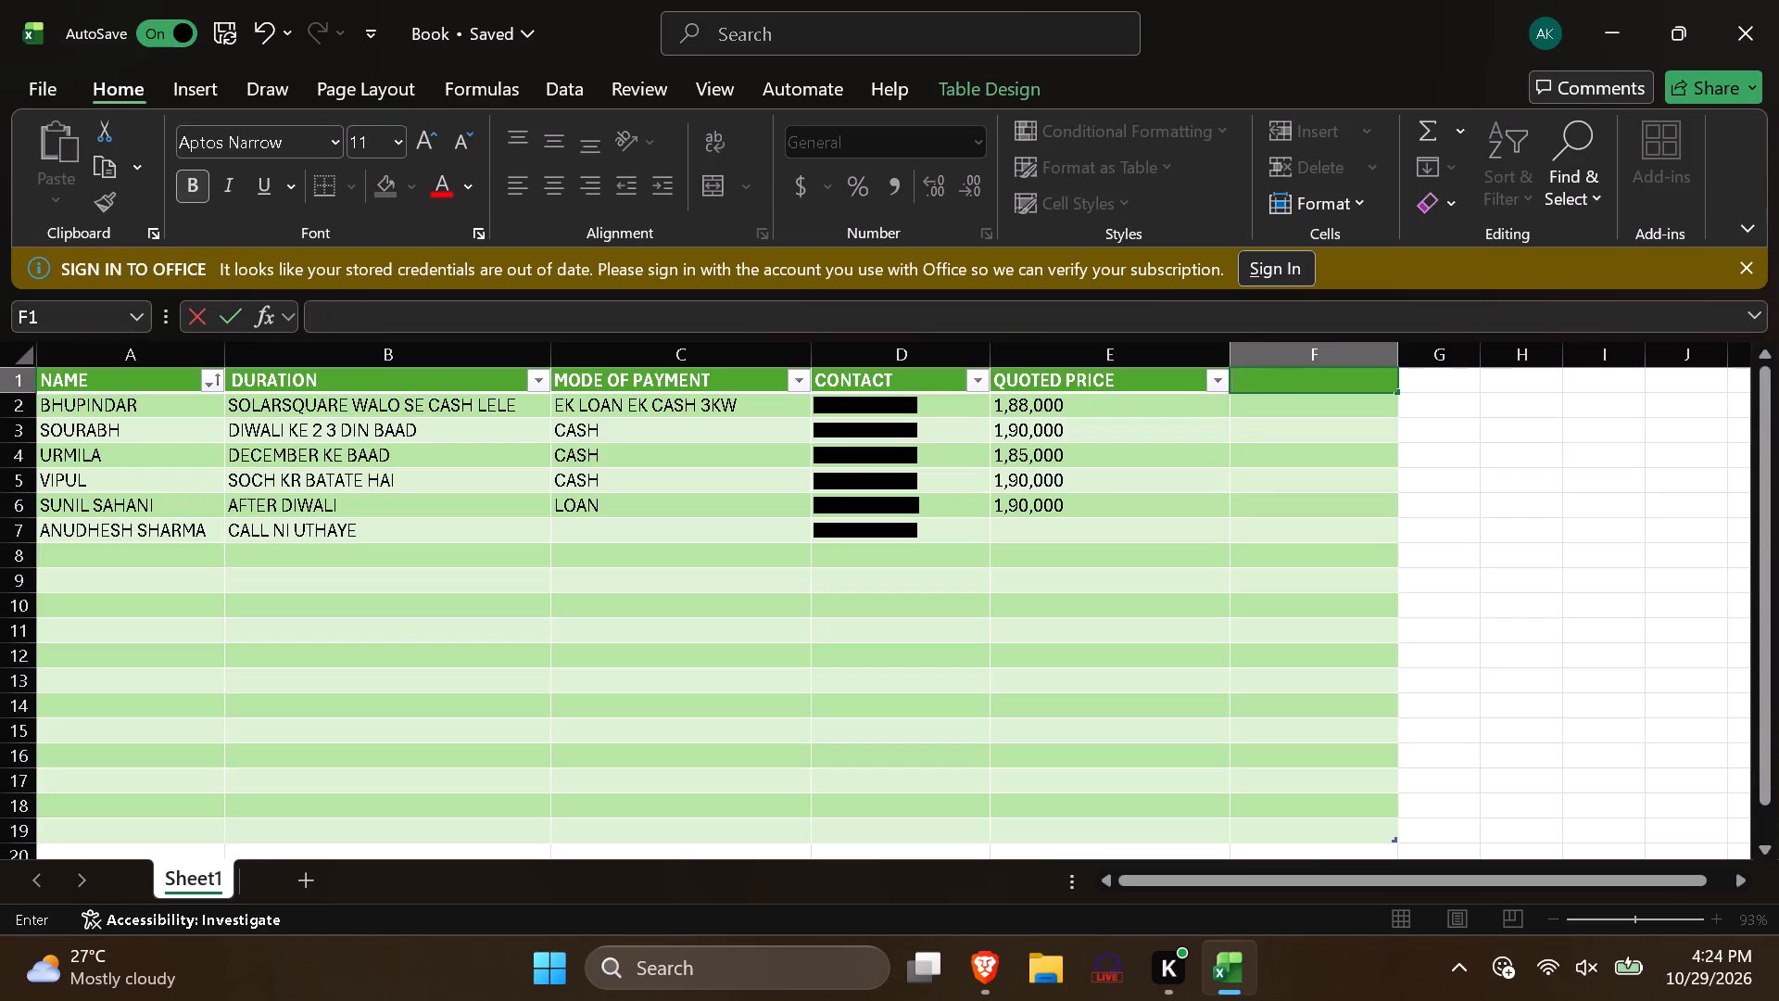
{"action": "key", "text": "v"}
{"action": "key", "text": "BackSpace"}
{"action": "key", "text": "BackSpace"}
{"action": "key", "text": "BackSpace"}
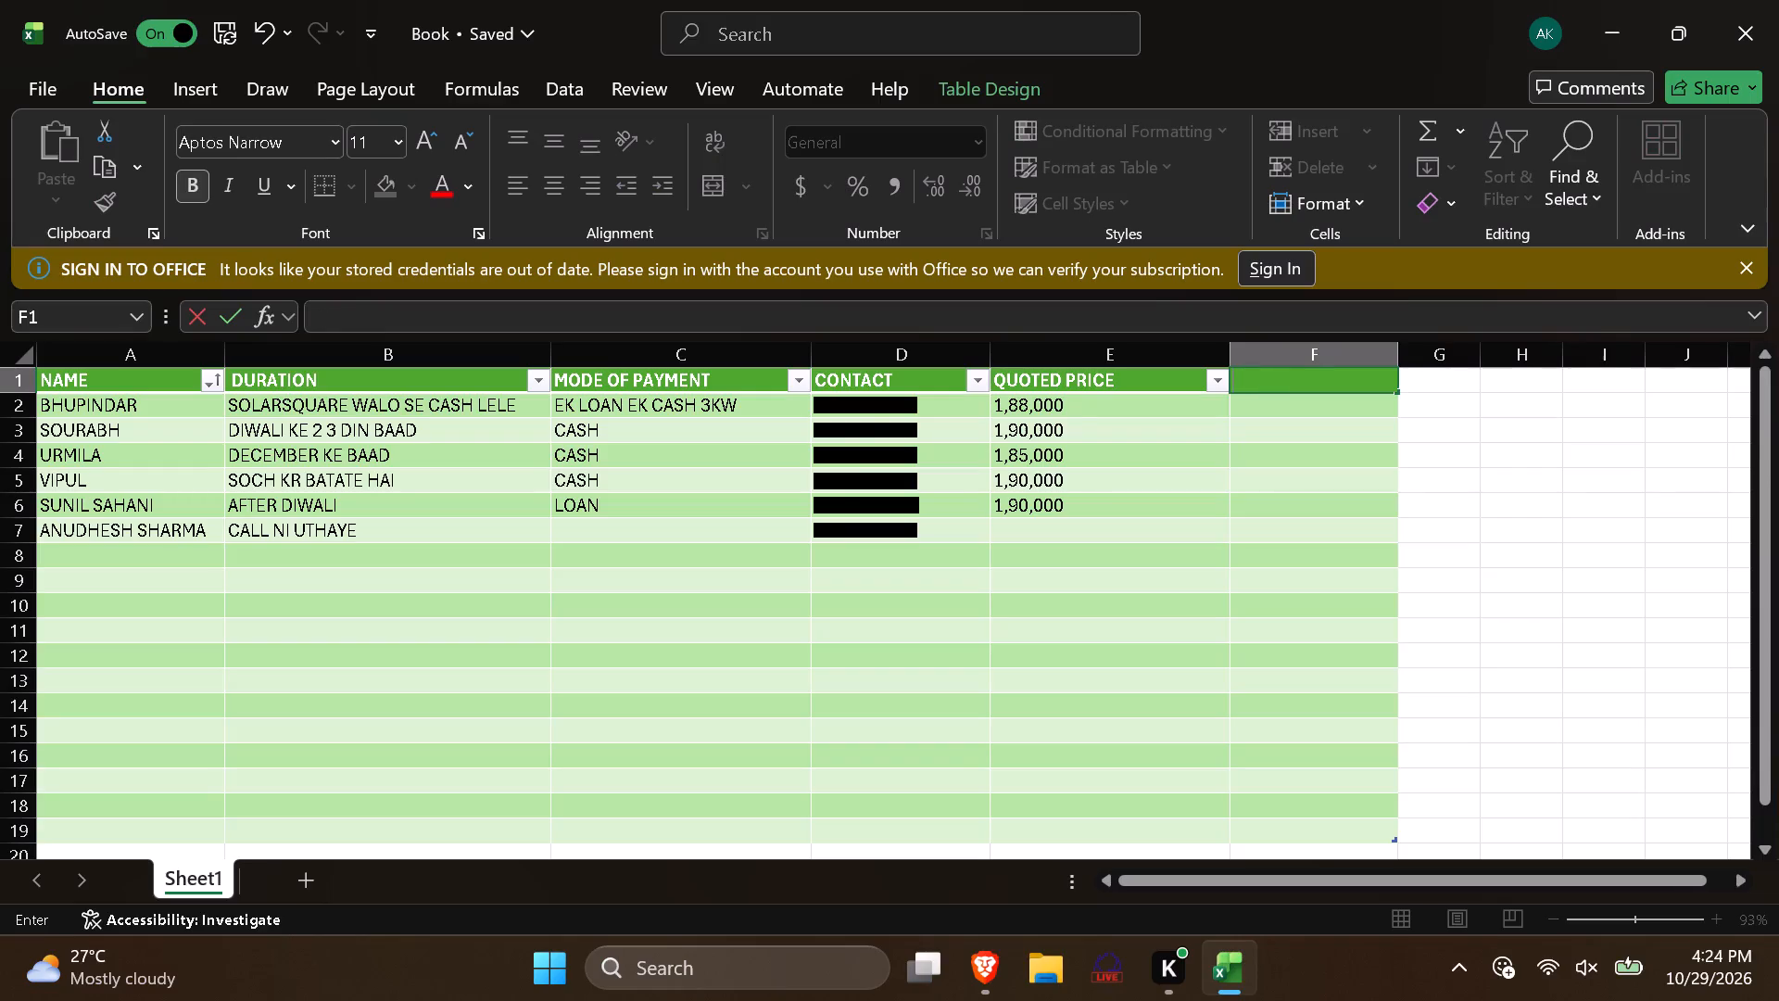
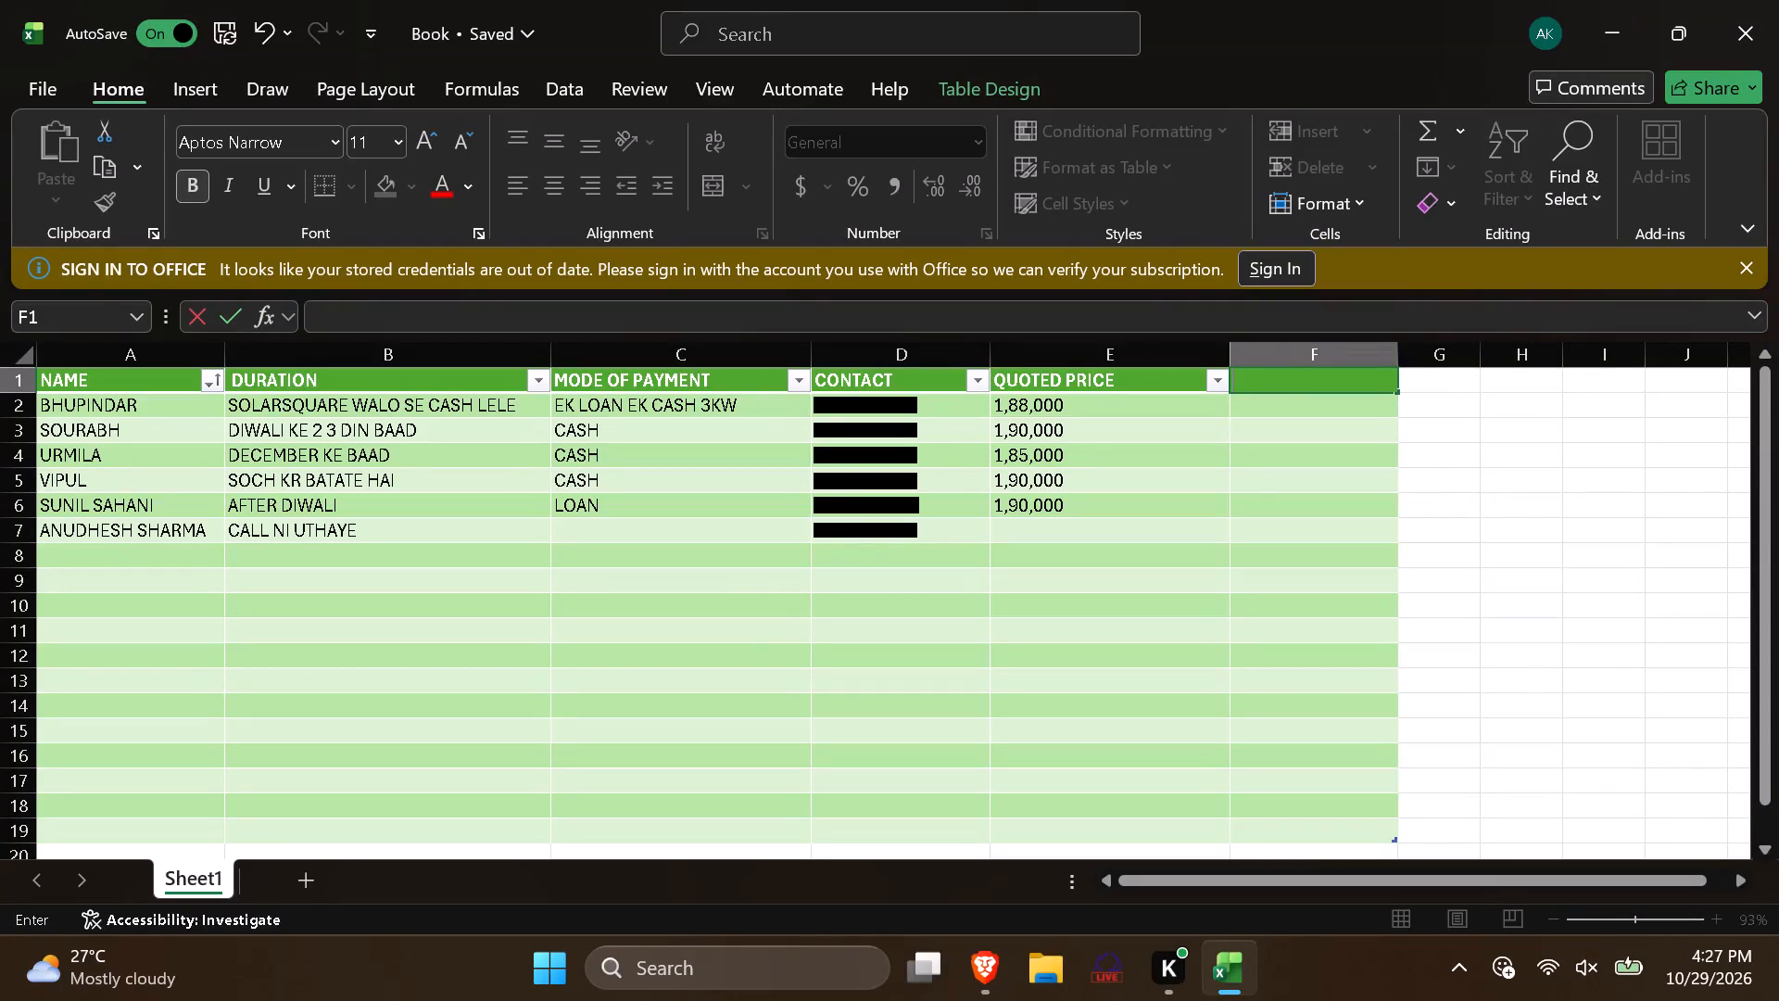
Enter FOLLOW UP as the header of the added column in cell F1, beside QUOTED PRICE.
{"action": "left_click", "coordinate": [1318, 382]}
{"action": "type", "text": "FOLLOW UP"}
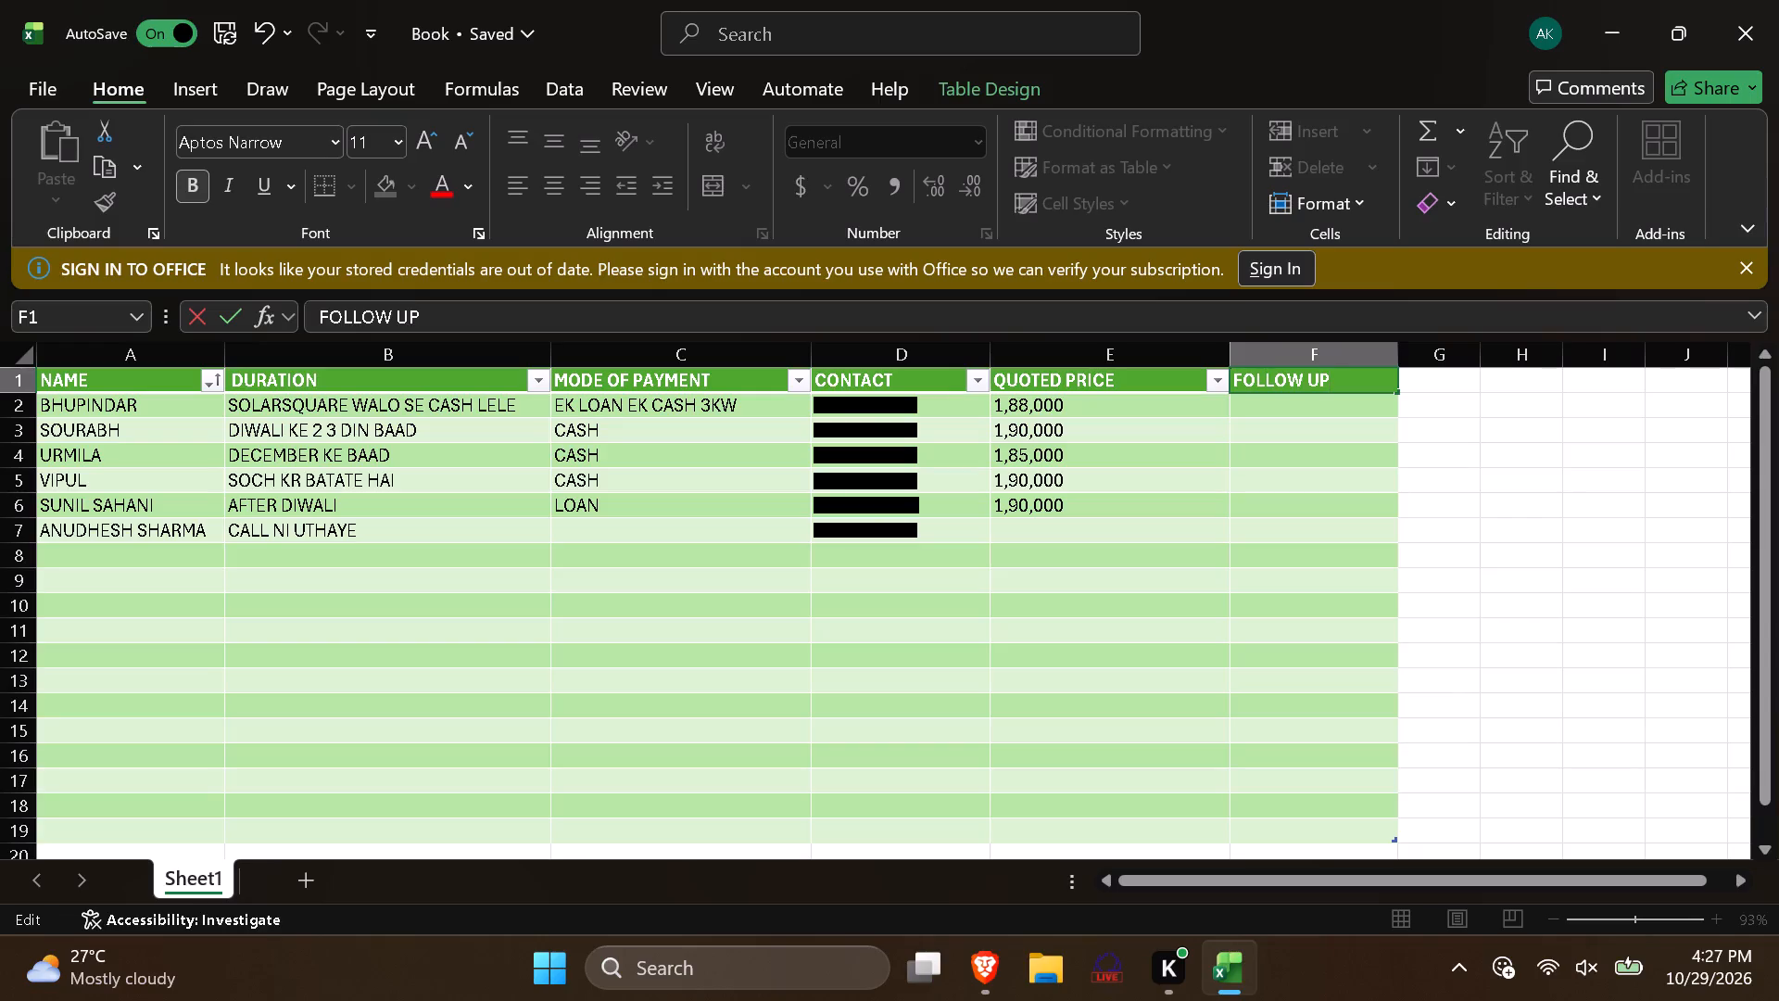
Fill the FOLLOW UP column with VISITED for the first five customers, cells F2 through F6.
{"action": "left_click", "coordinate": [1286, 403]}
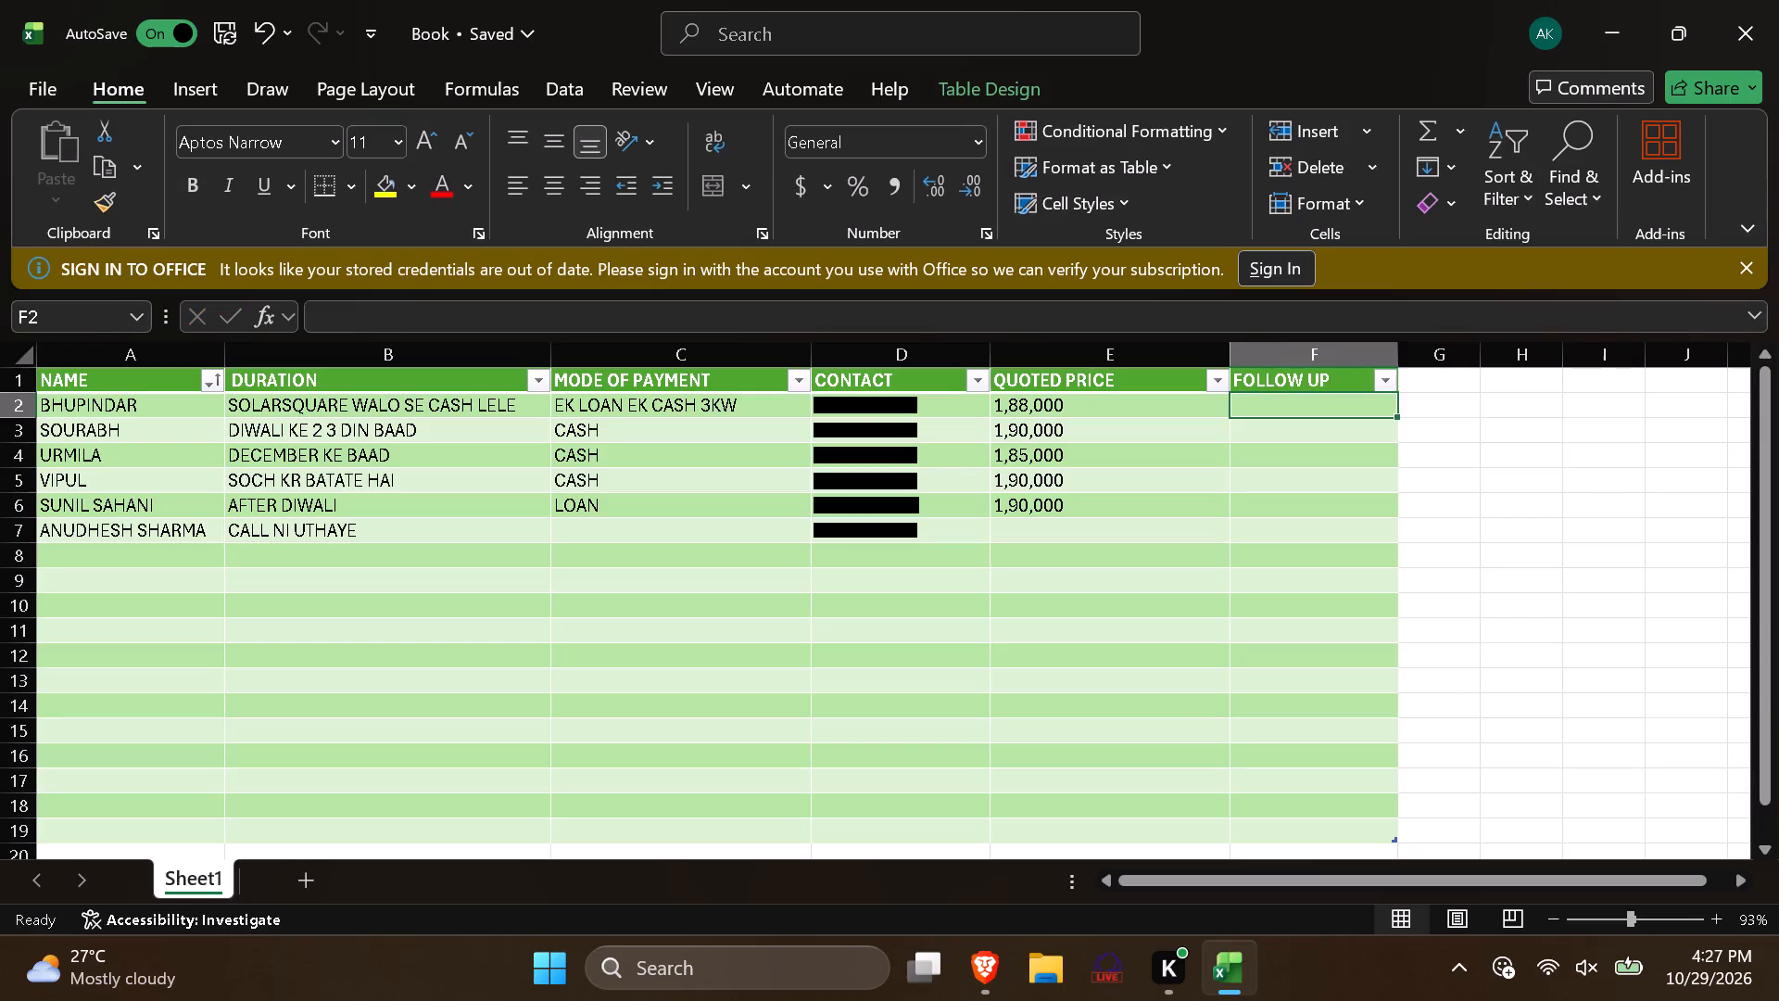
{"action": "type", "text": "VISITED"}
{"action": "key", "text": "Down"}
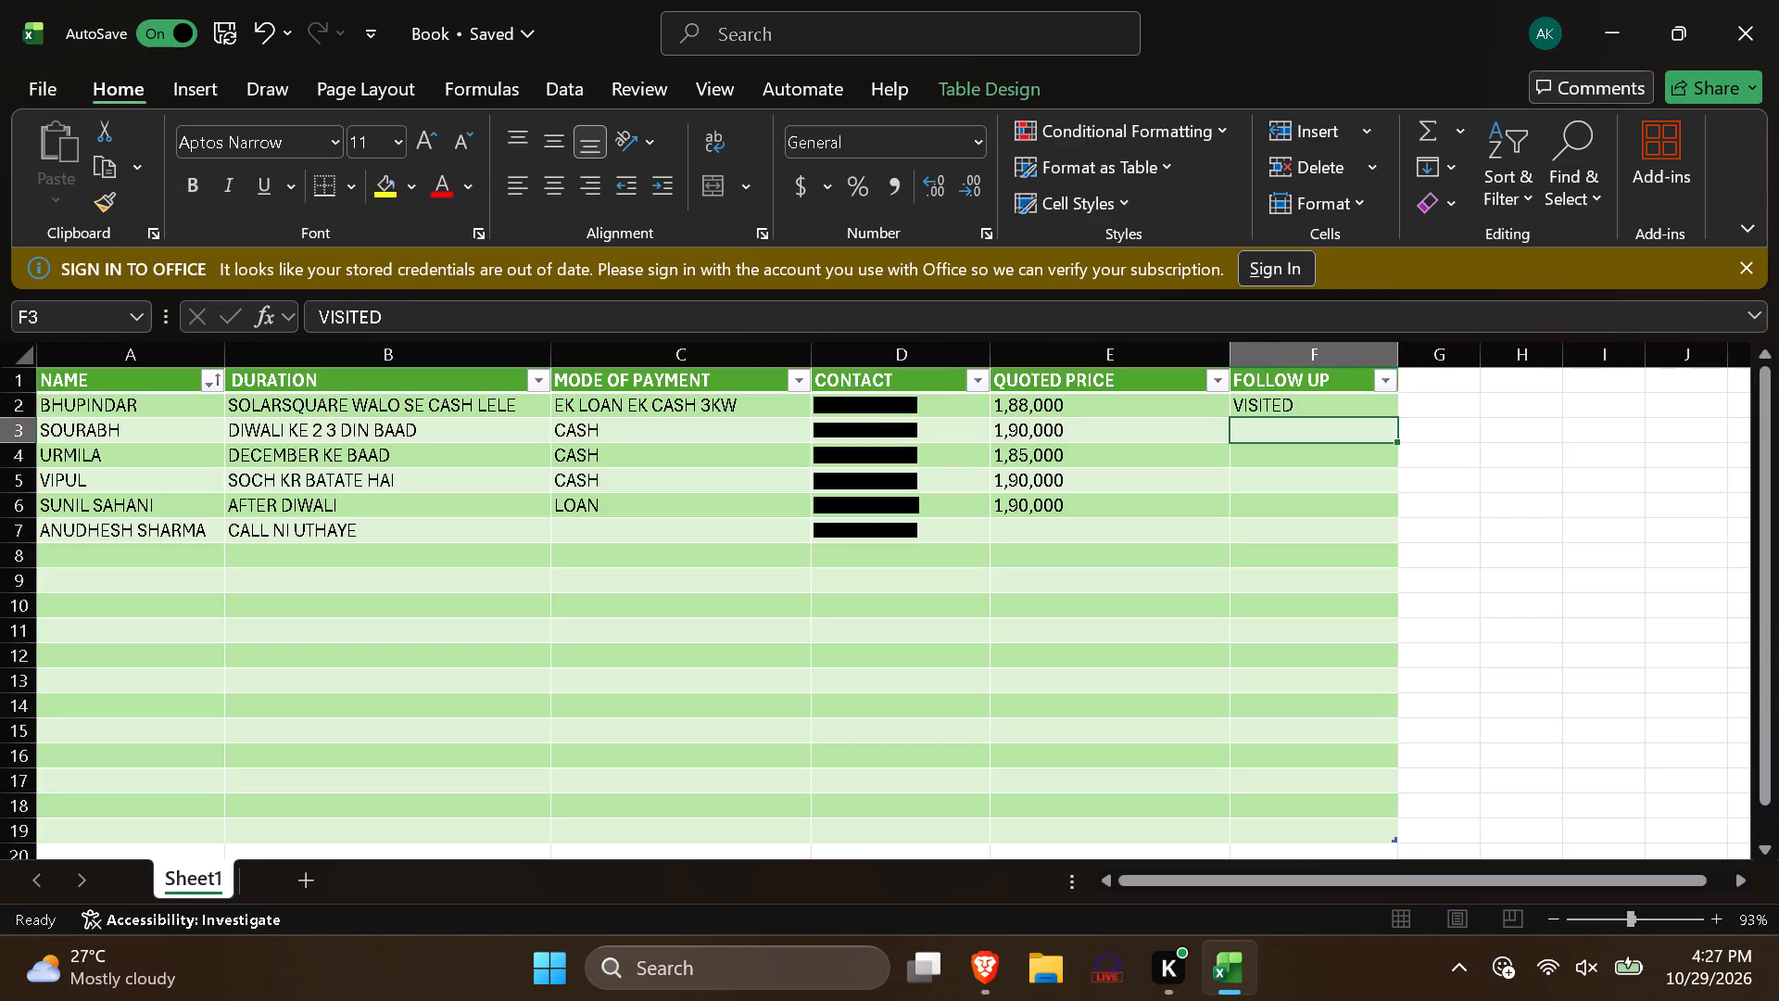
{"action": "type", "text": "VISITED"}
{"action": "key", "text": "Down"}
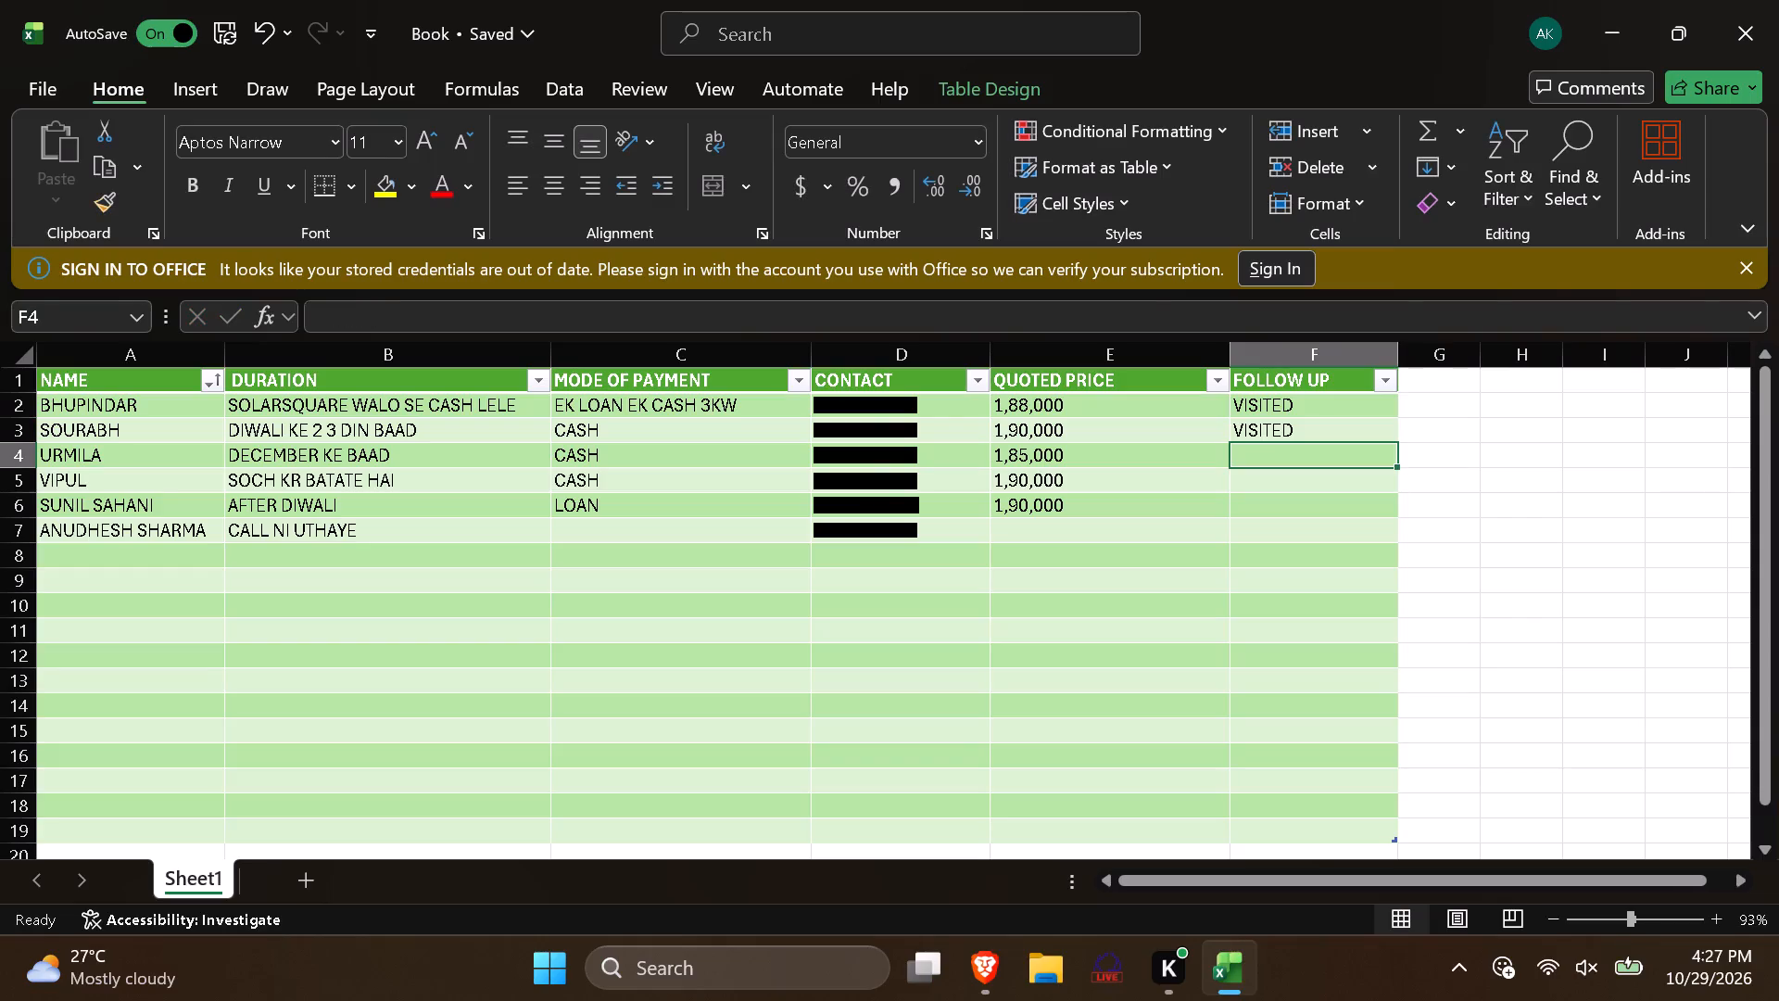
{"action": "type", "text": "VISITED"}
{"action": "key", "text": "Down"}
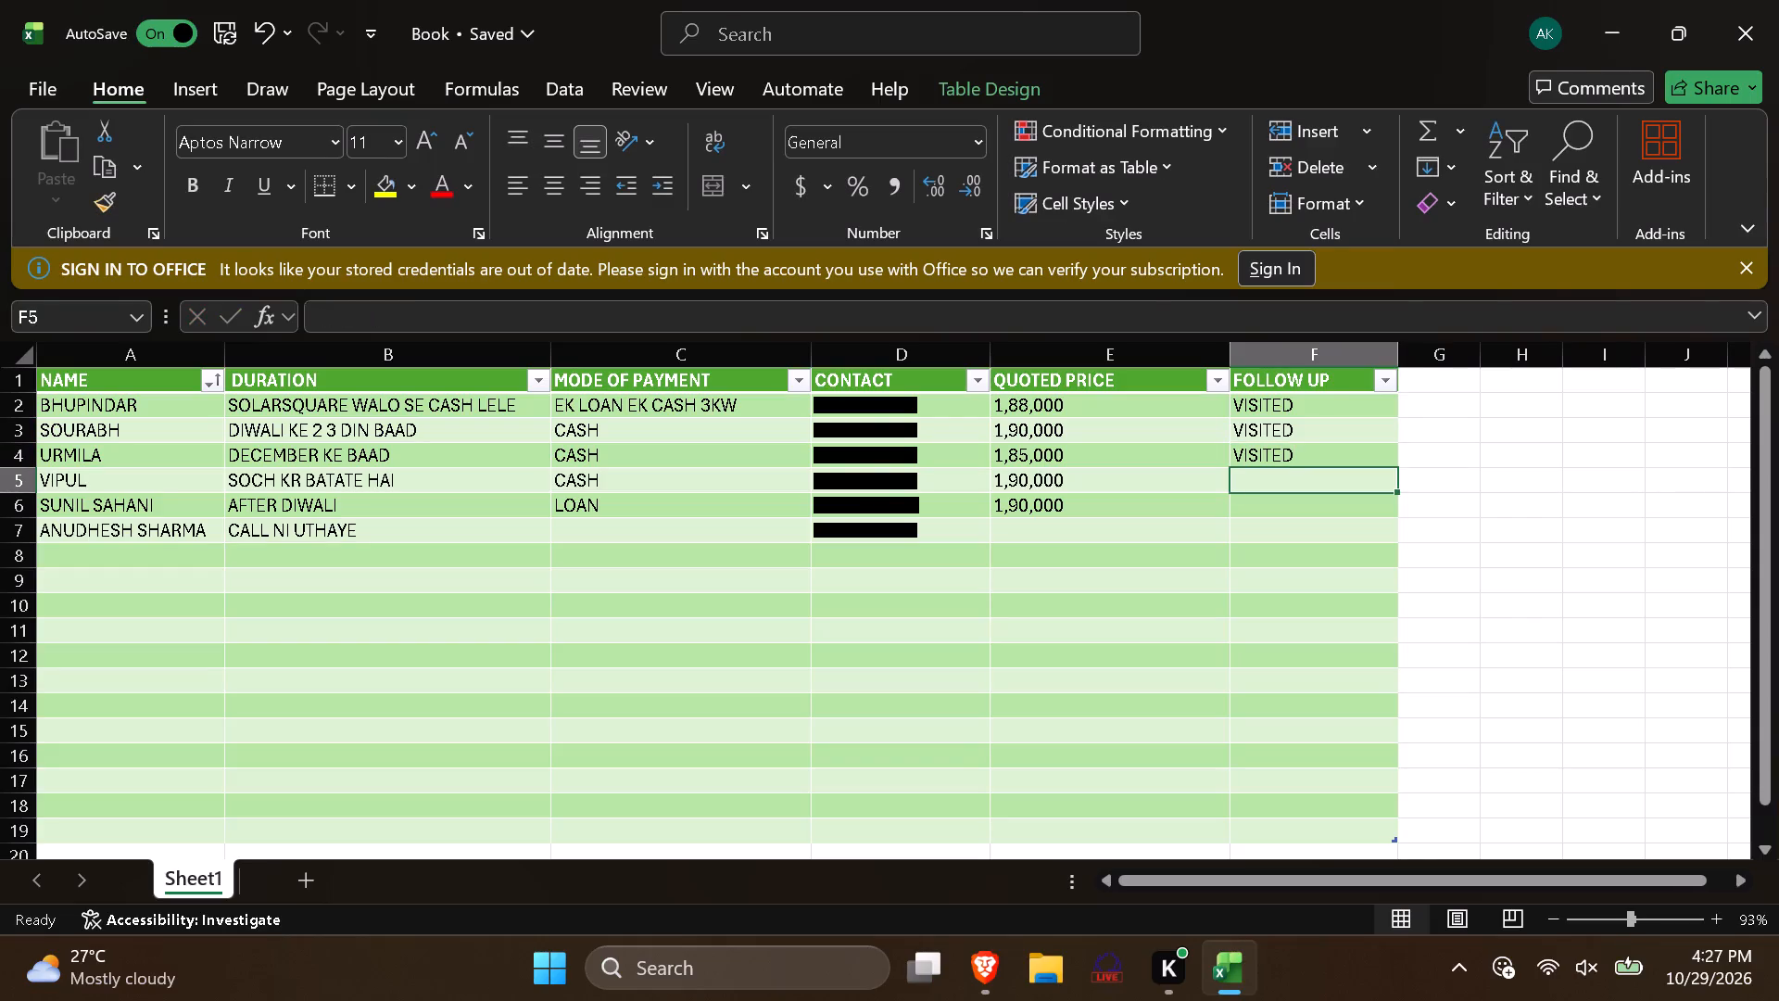
{"action": "type", "text": "VISITED"}
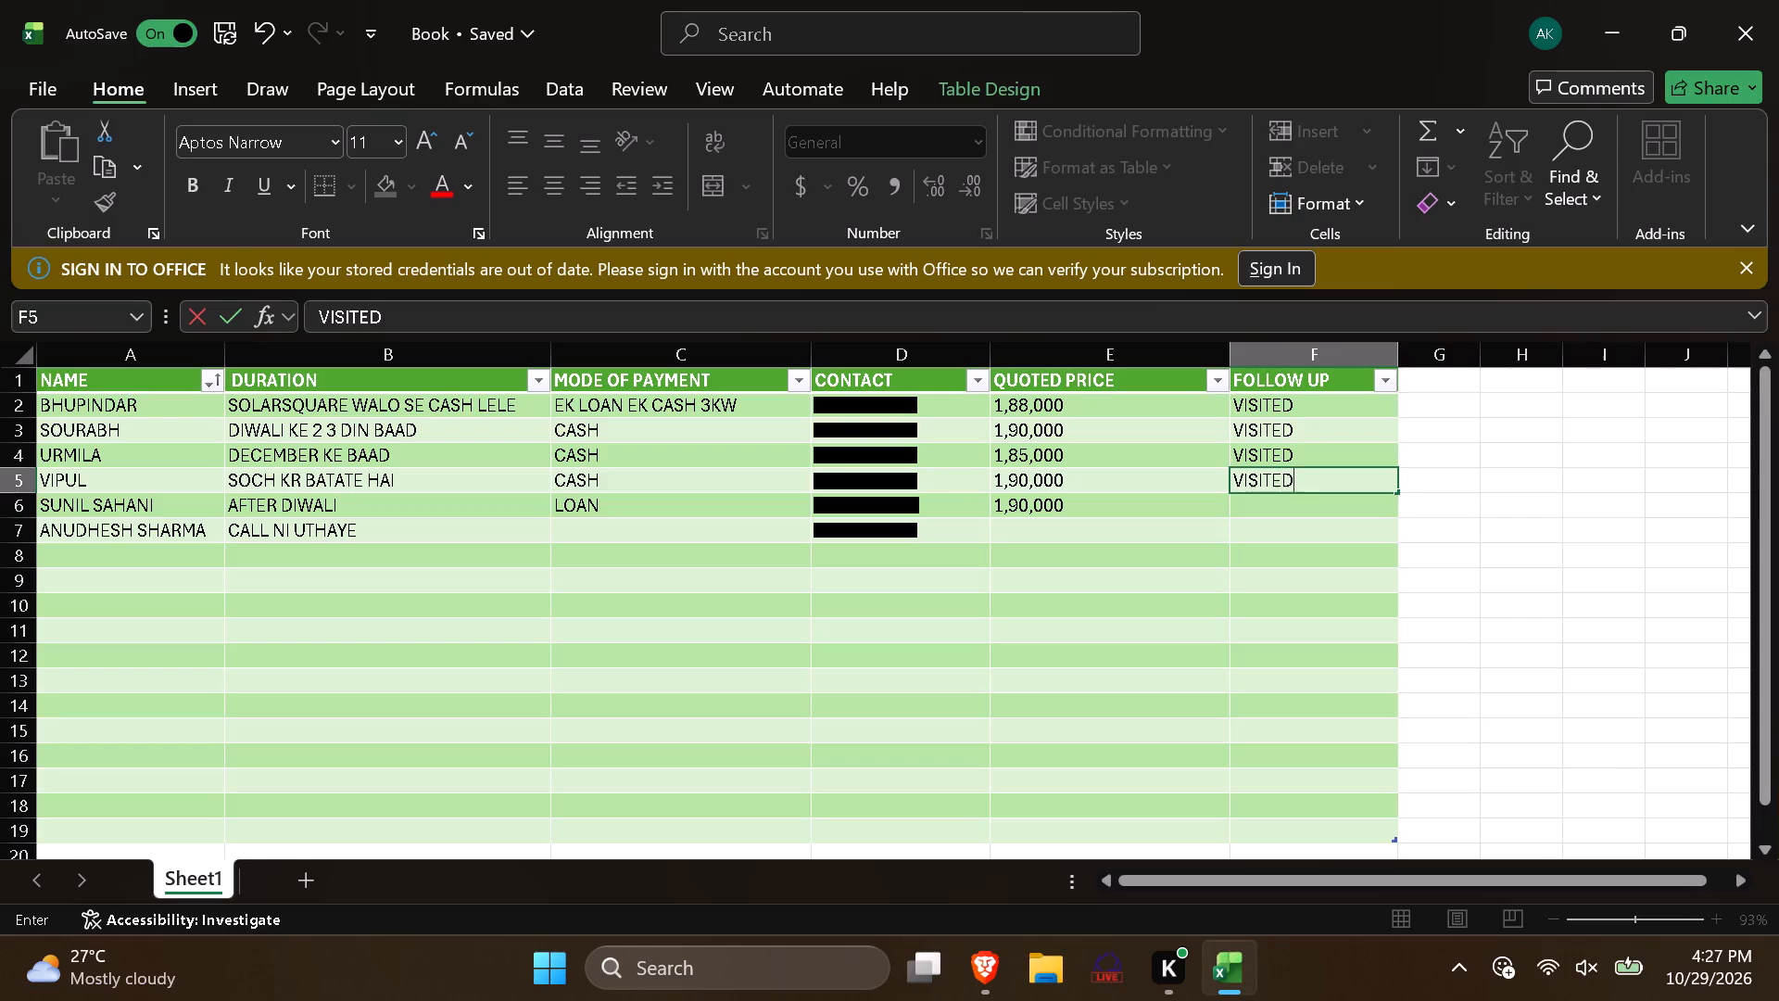
{"action": "key", "text": "Down"}
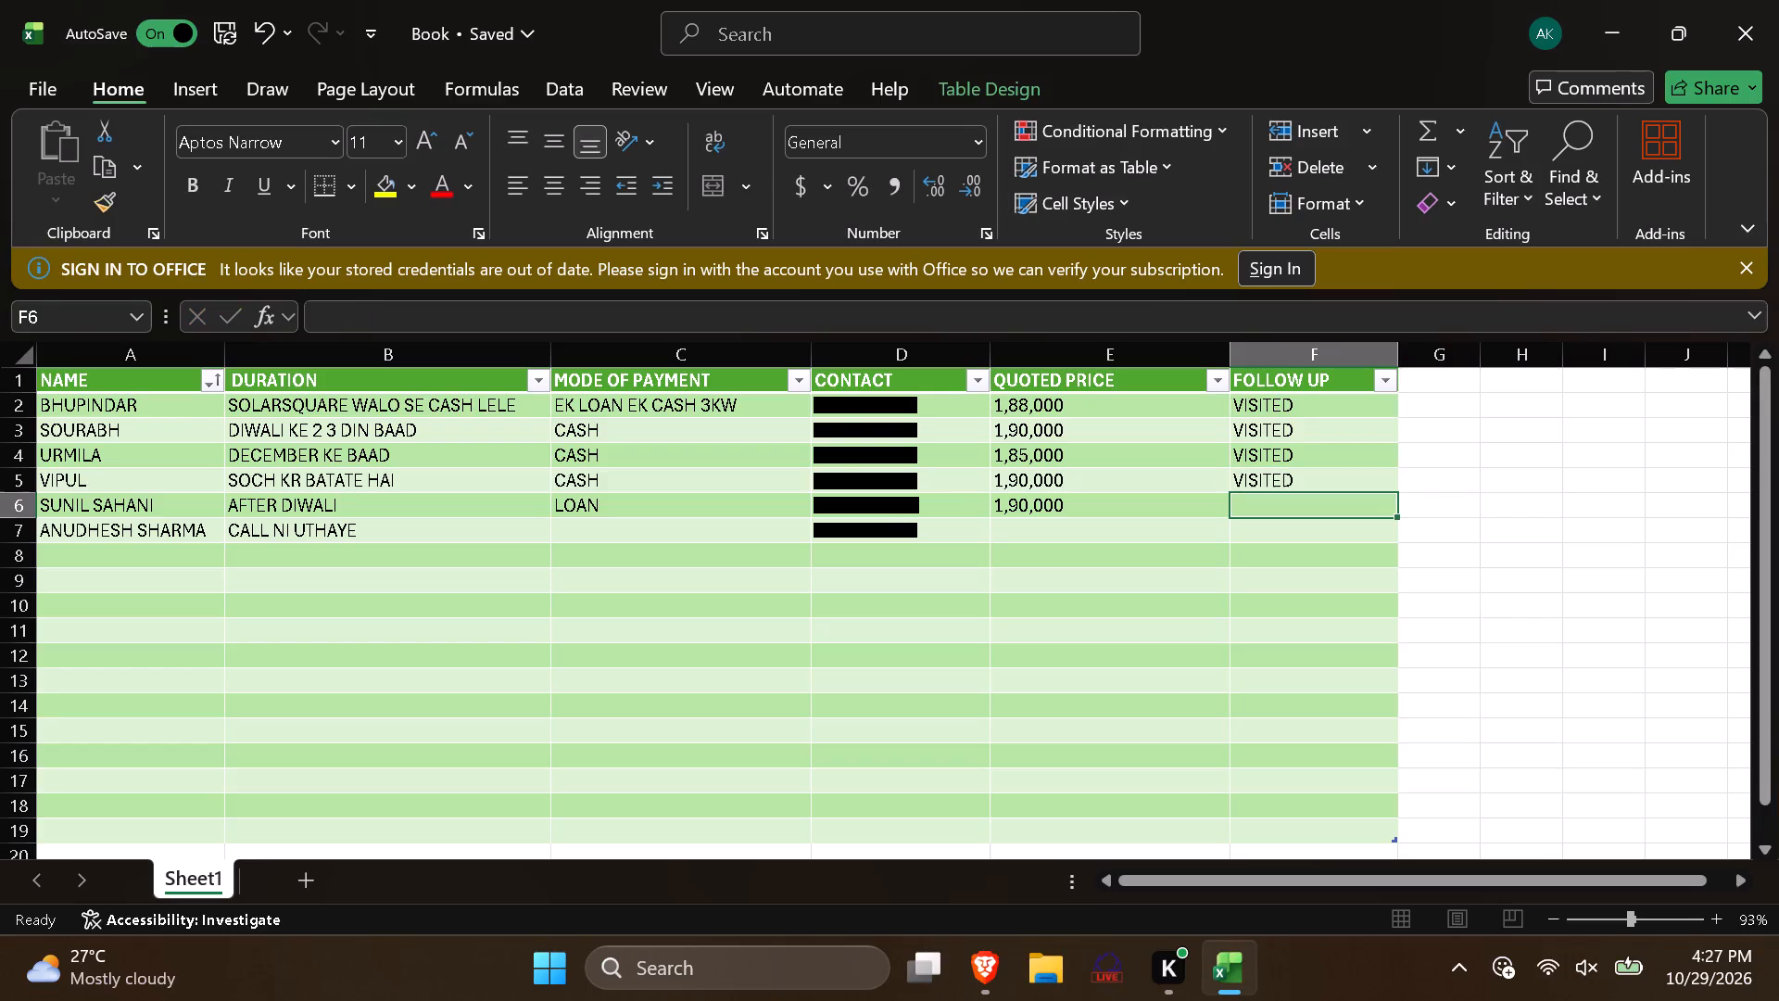
{"action": "type", "text": "VISITED"}
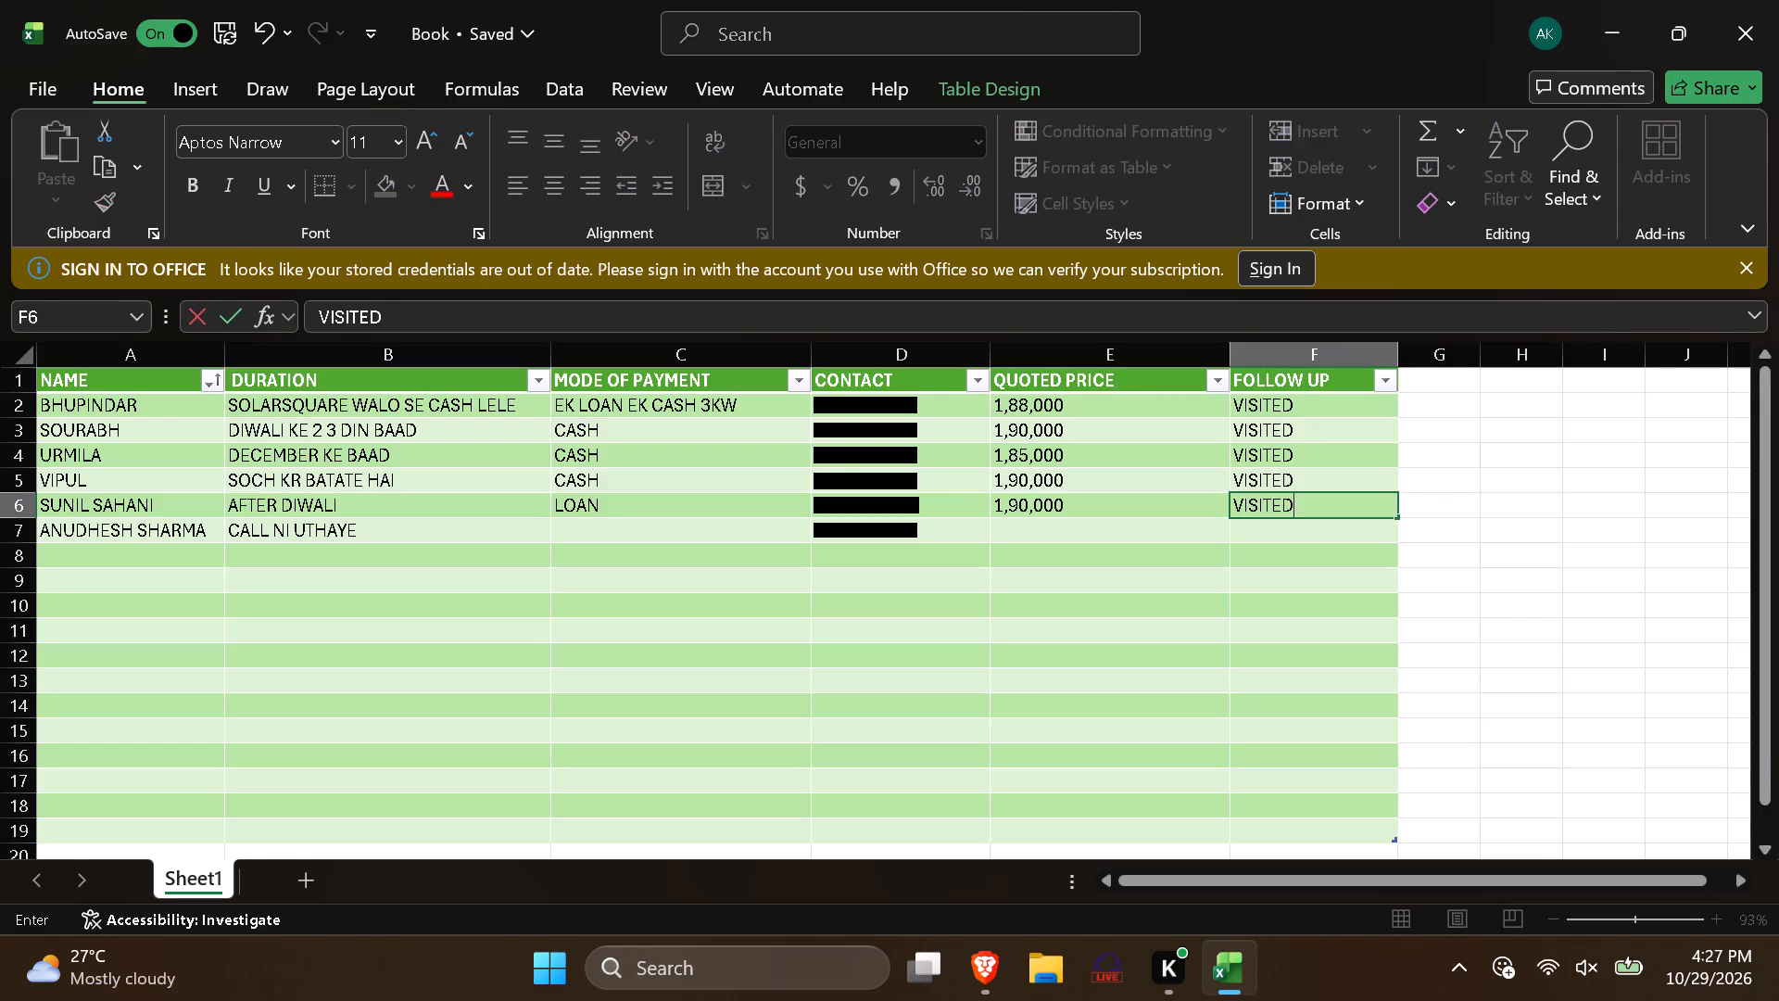
{"action": "left_click", "coordinate": [1437, 379]}
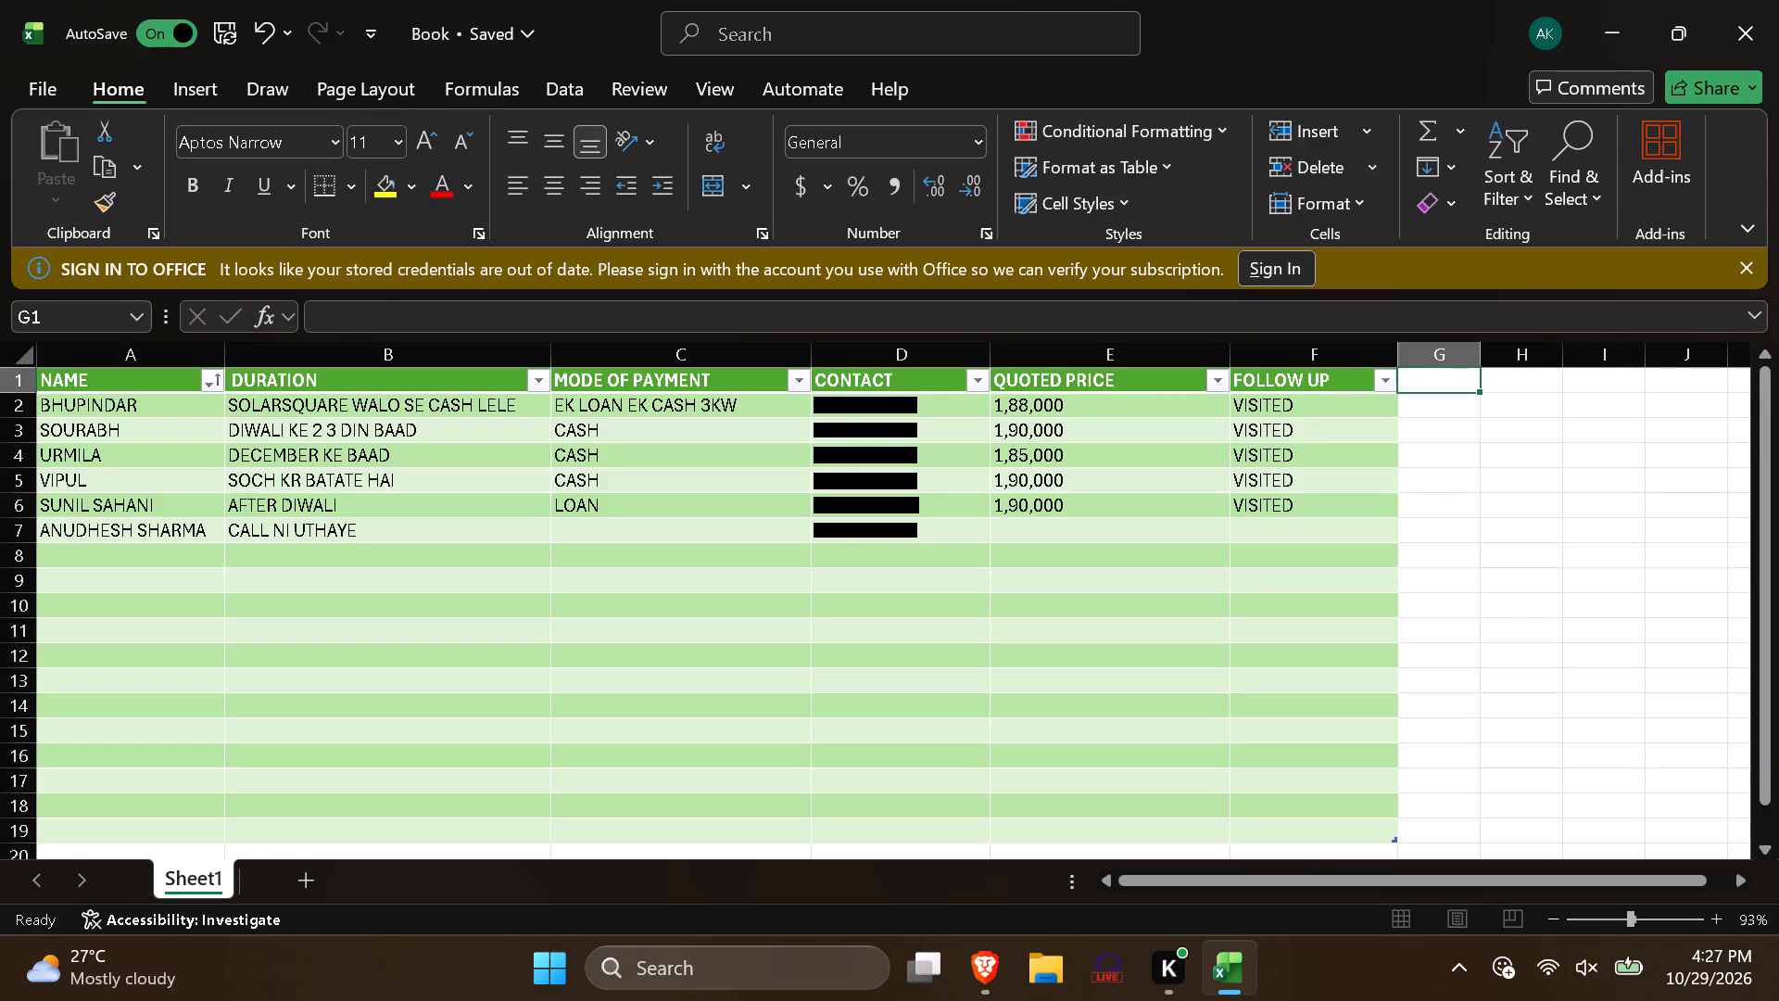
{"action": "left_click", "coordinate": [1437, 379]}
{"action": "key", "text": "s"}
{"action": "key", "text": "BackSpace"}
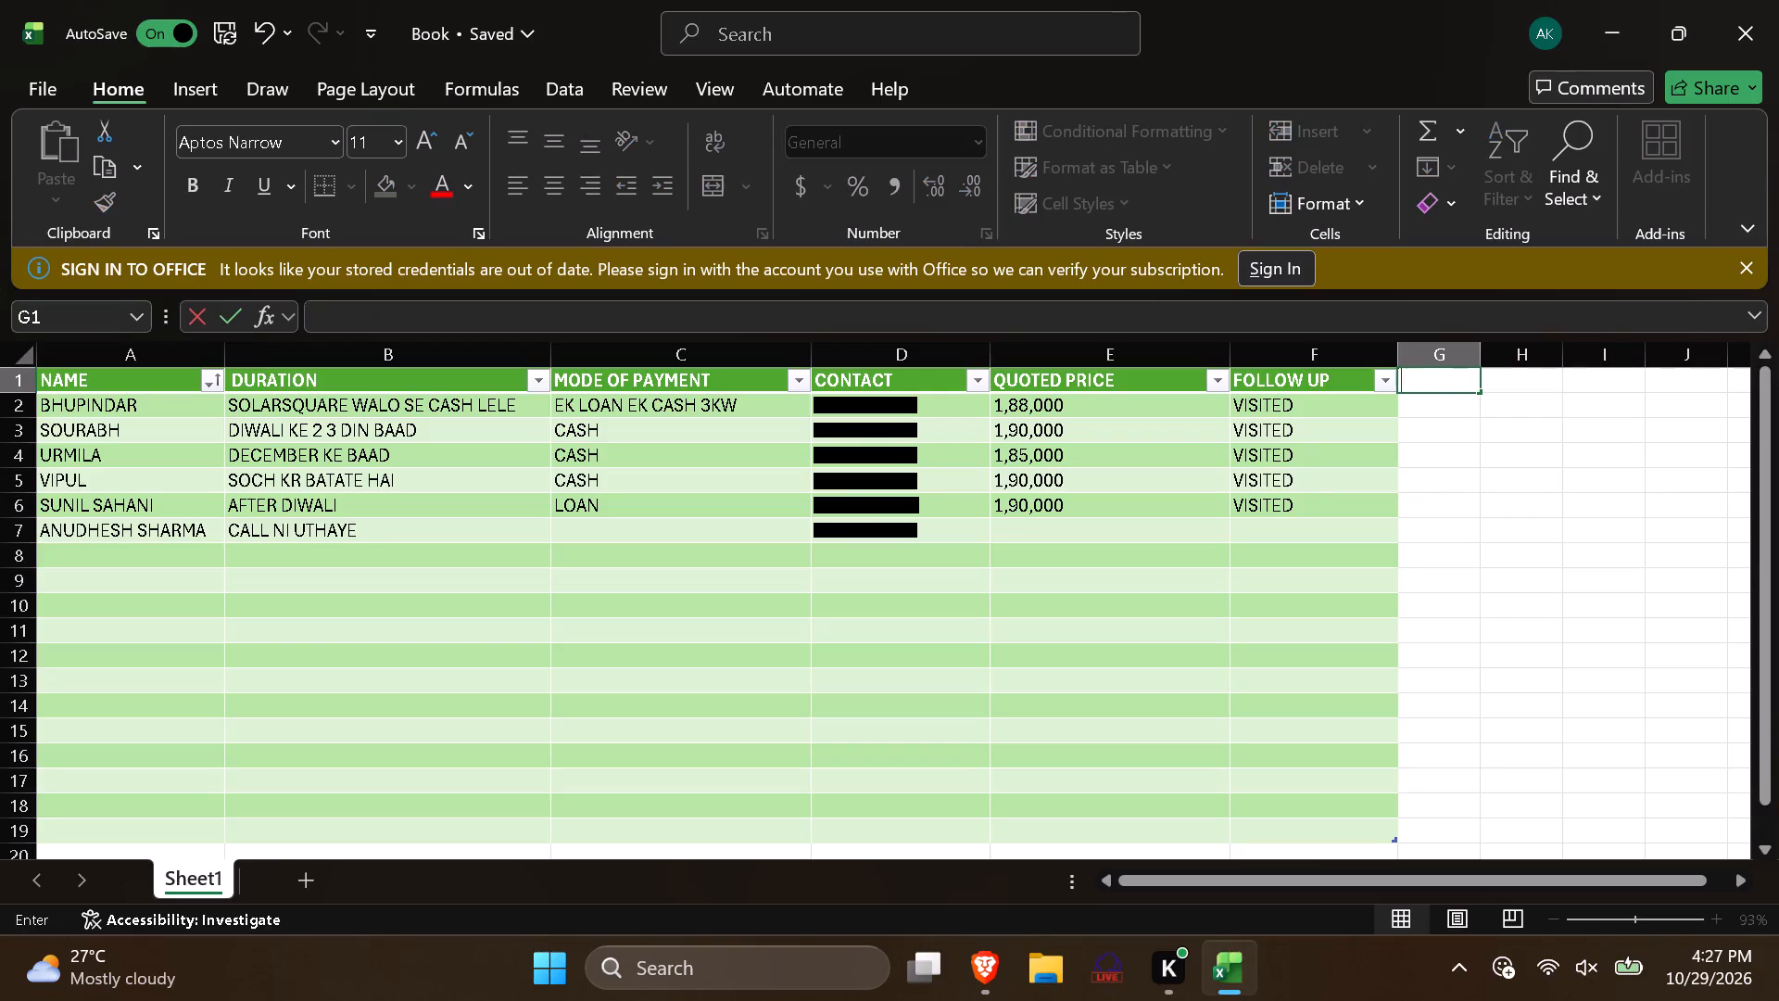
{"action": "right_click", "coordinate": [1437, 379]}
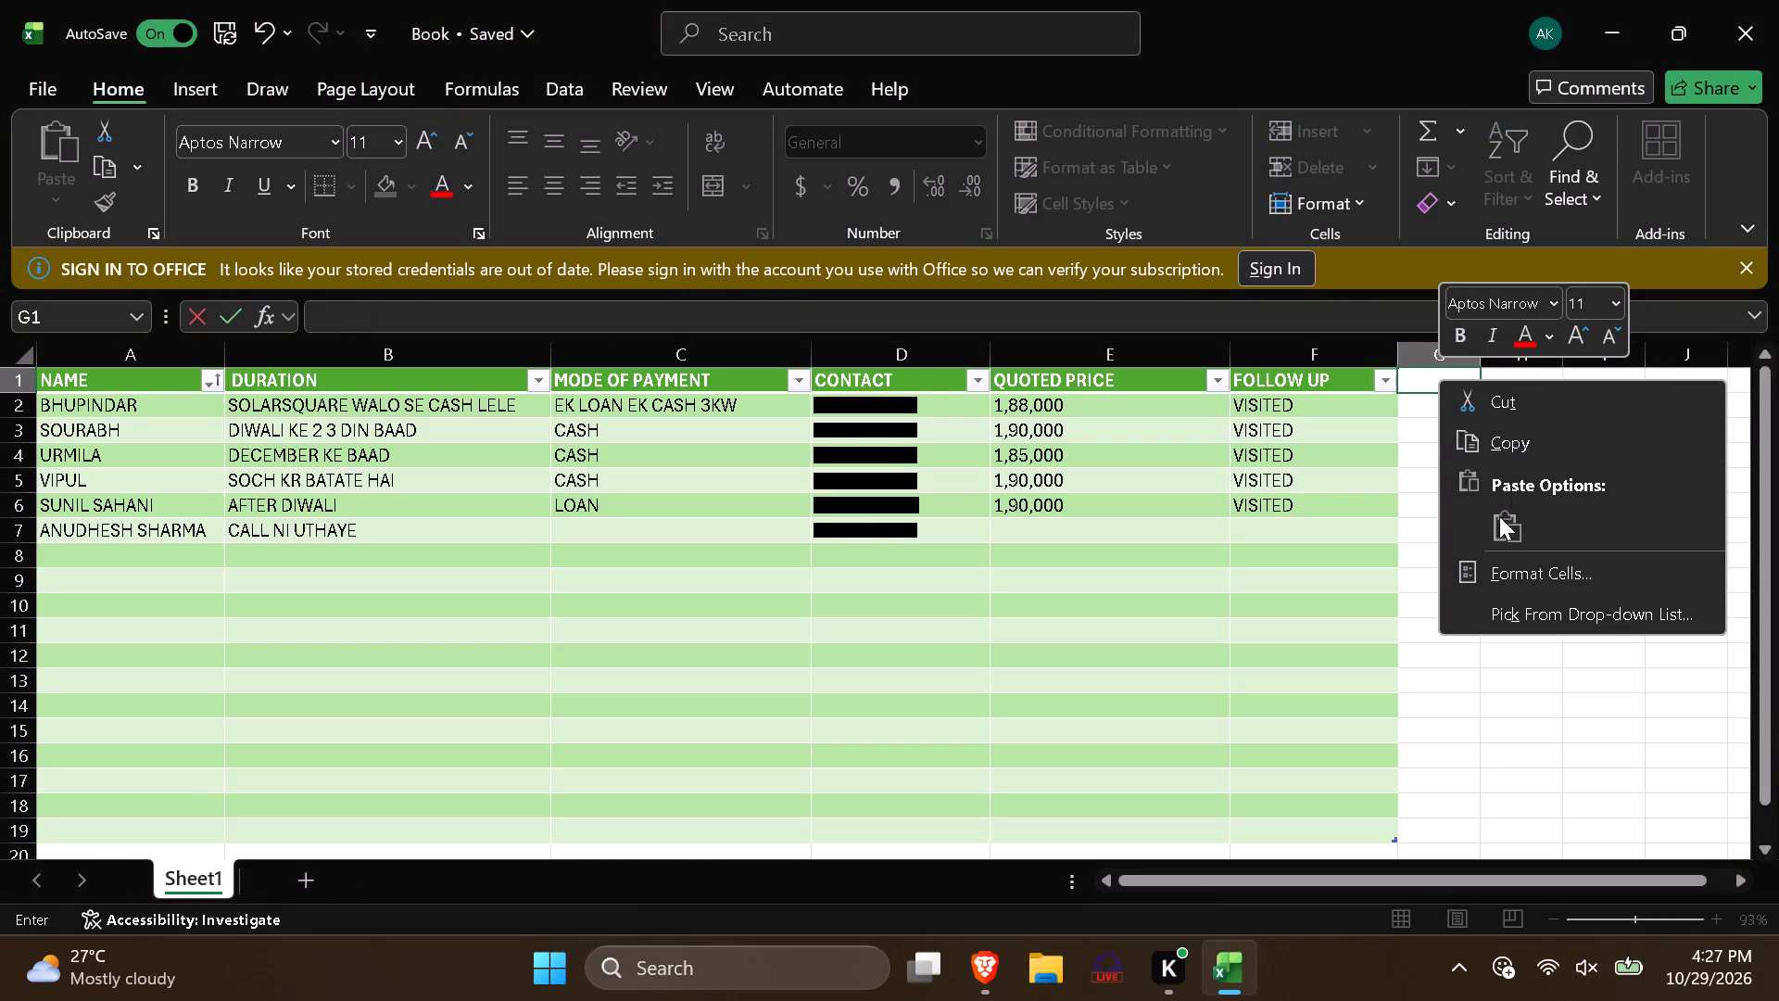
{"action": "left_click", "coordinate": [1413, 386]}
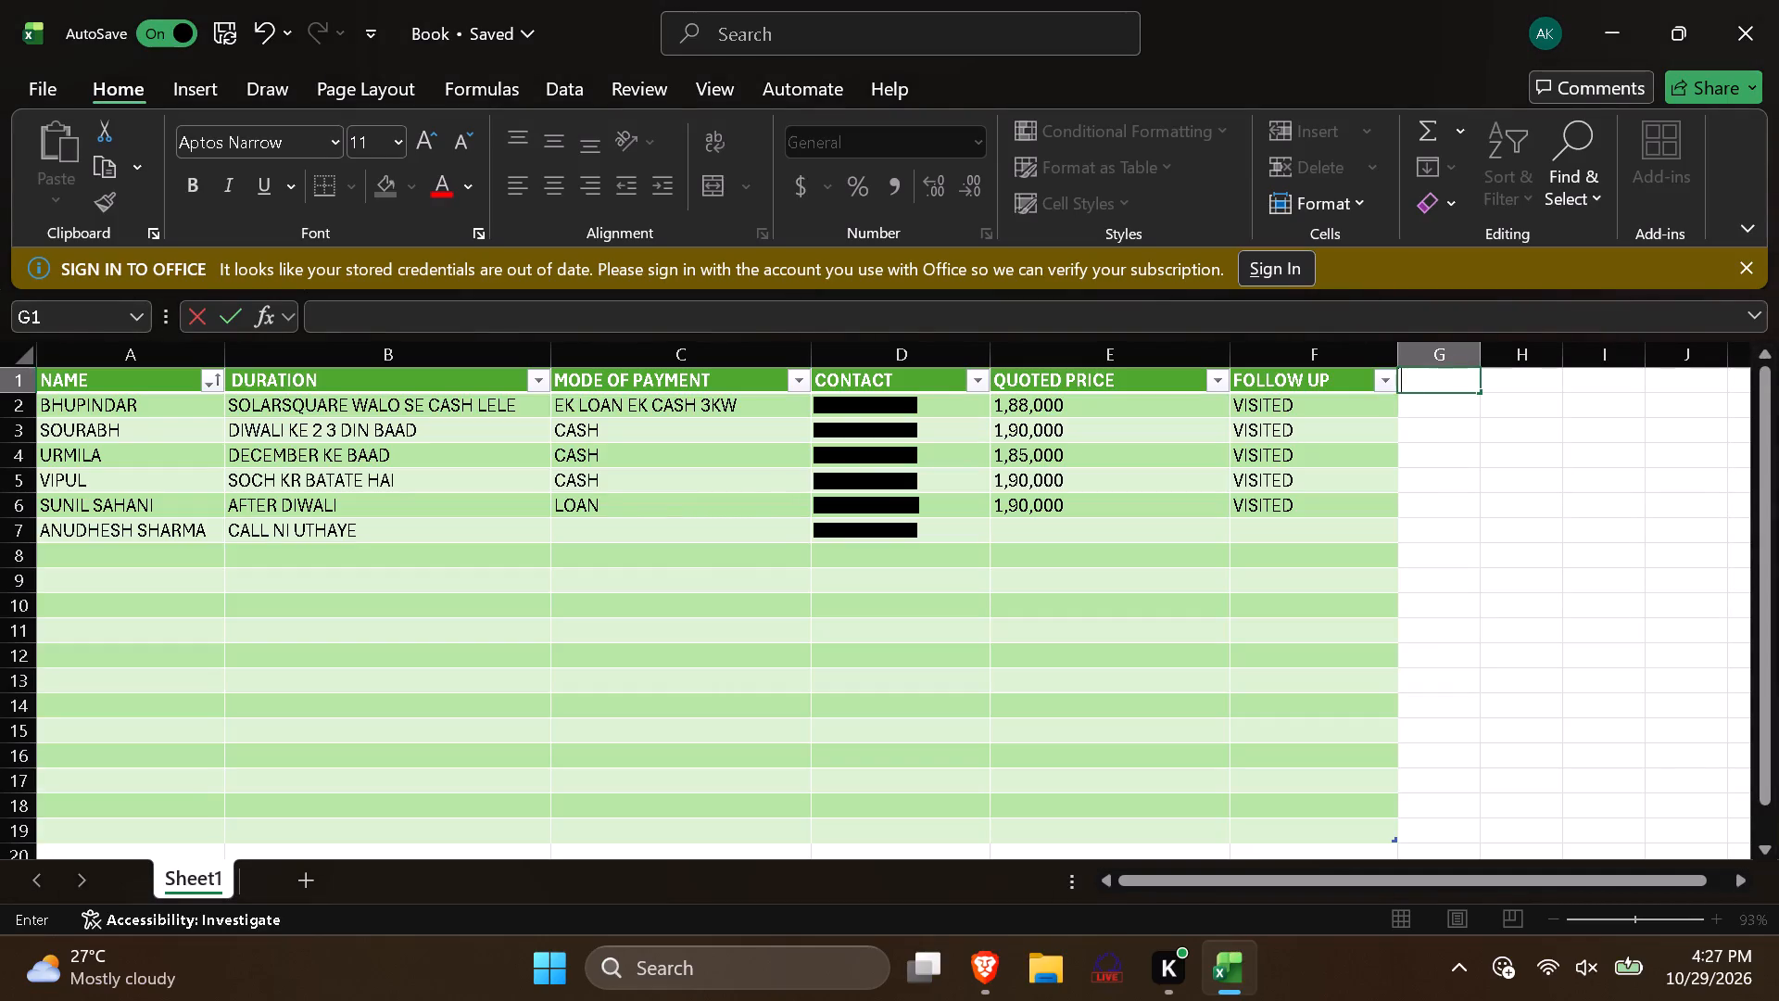
Select the empty FOLLOW UP cell F7 in the sixth customer's row for its entry.
{"action": "left_click", "coordinate": [1288, 535]}
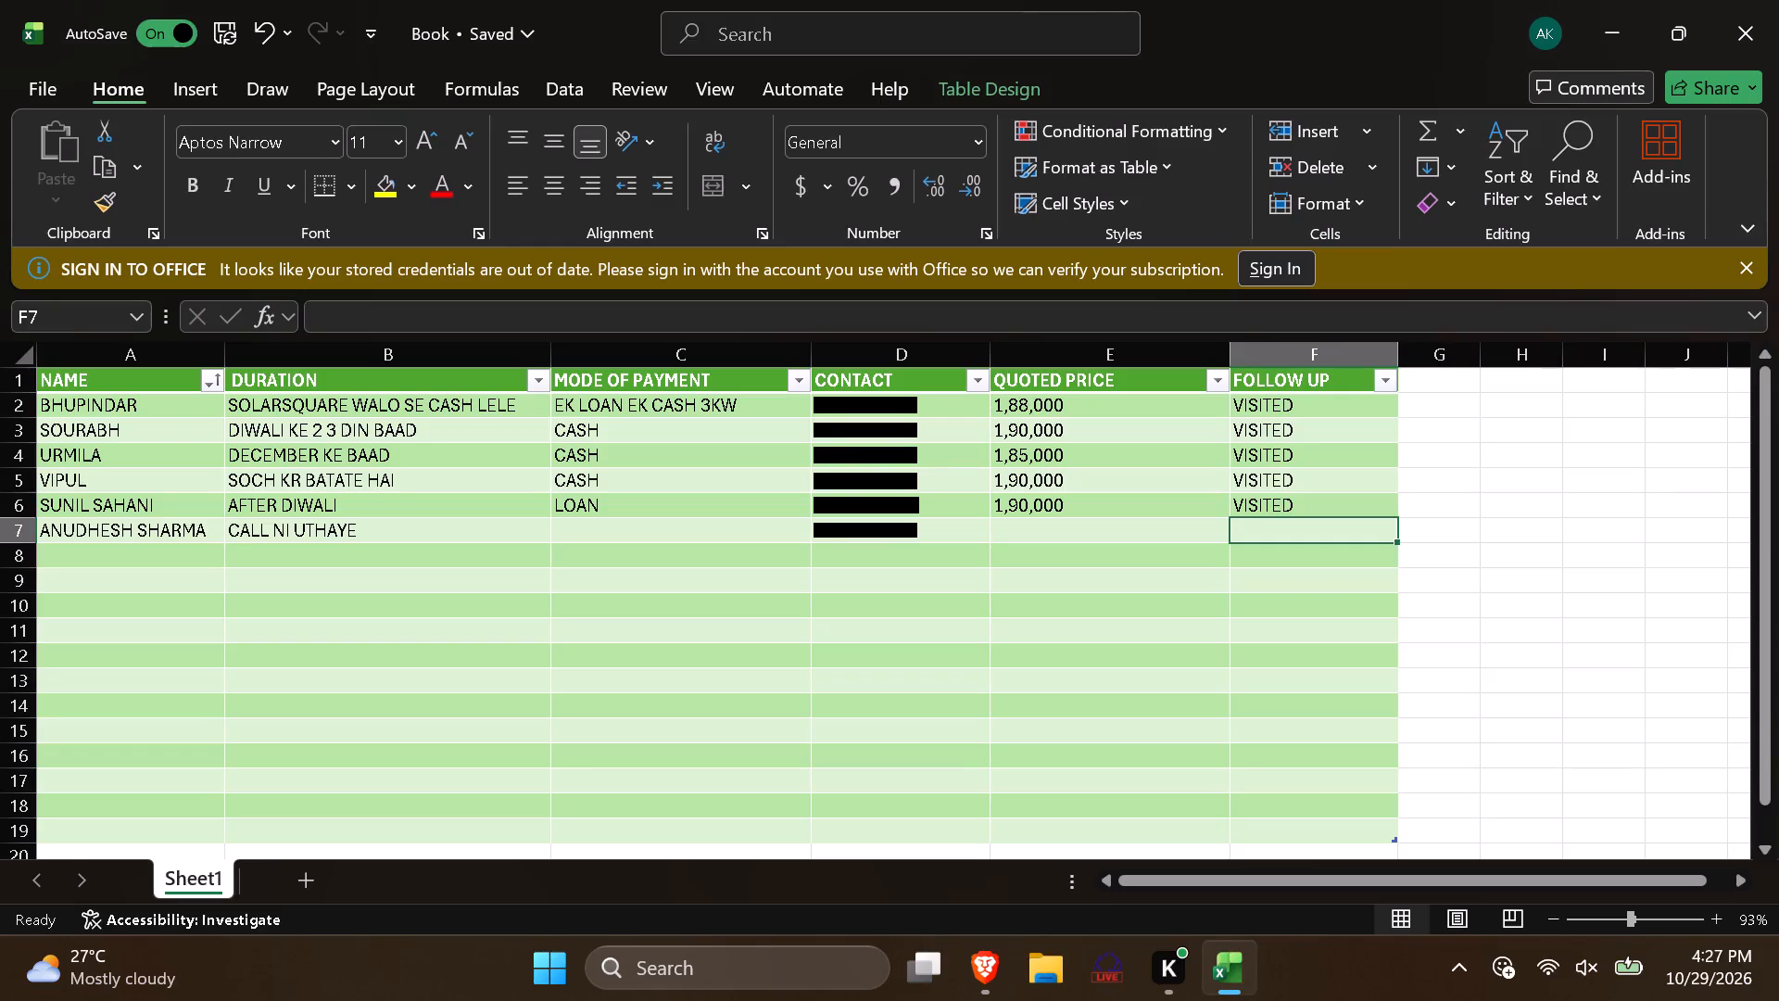
{"action": "left_click", "coordinate": [1283, 533]}
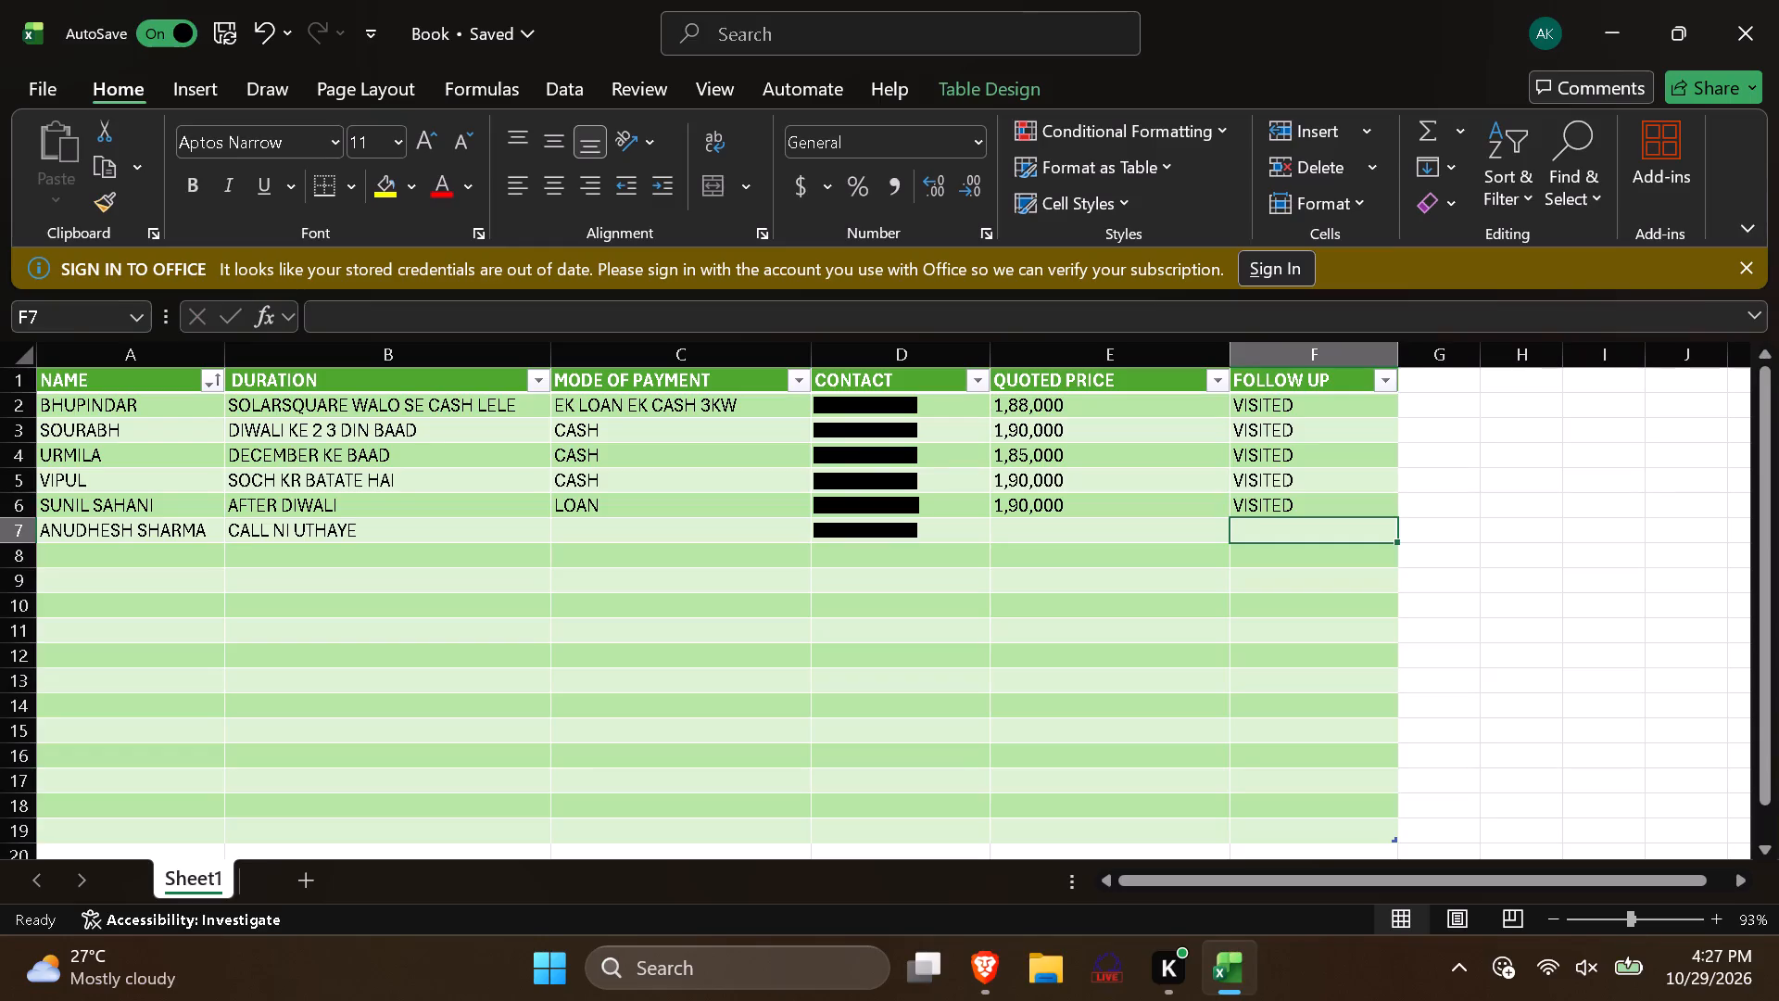
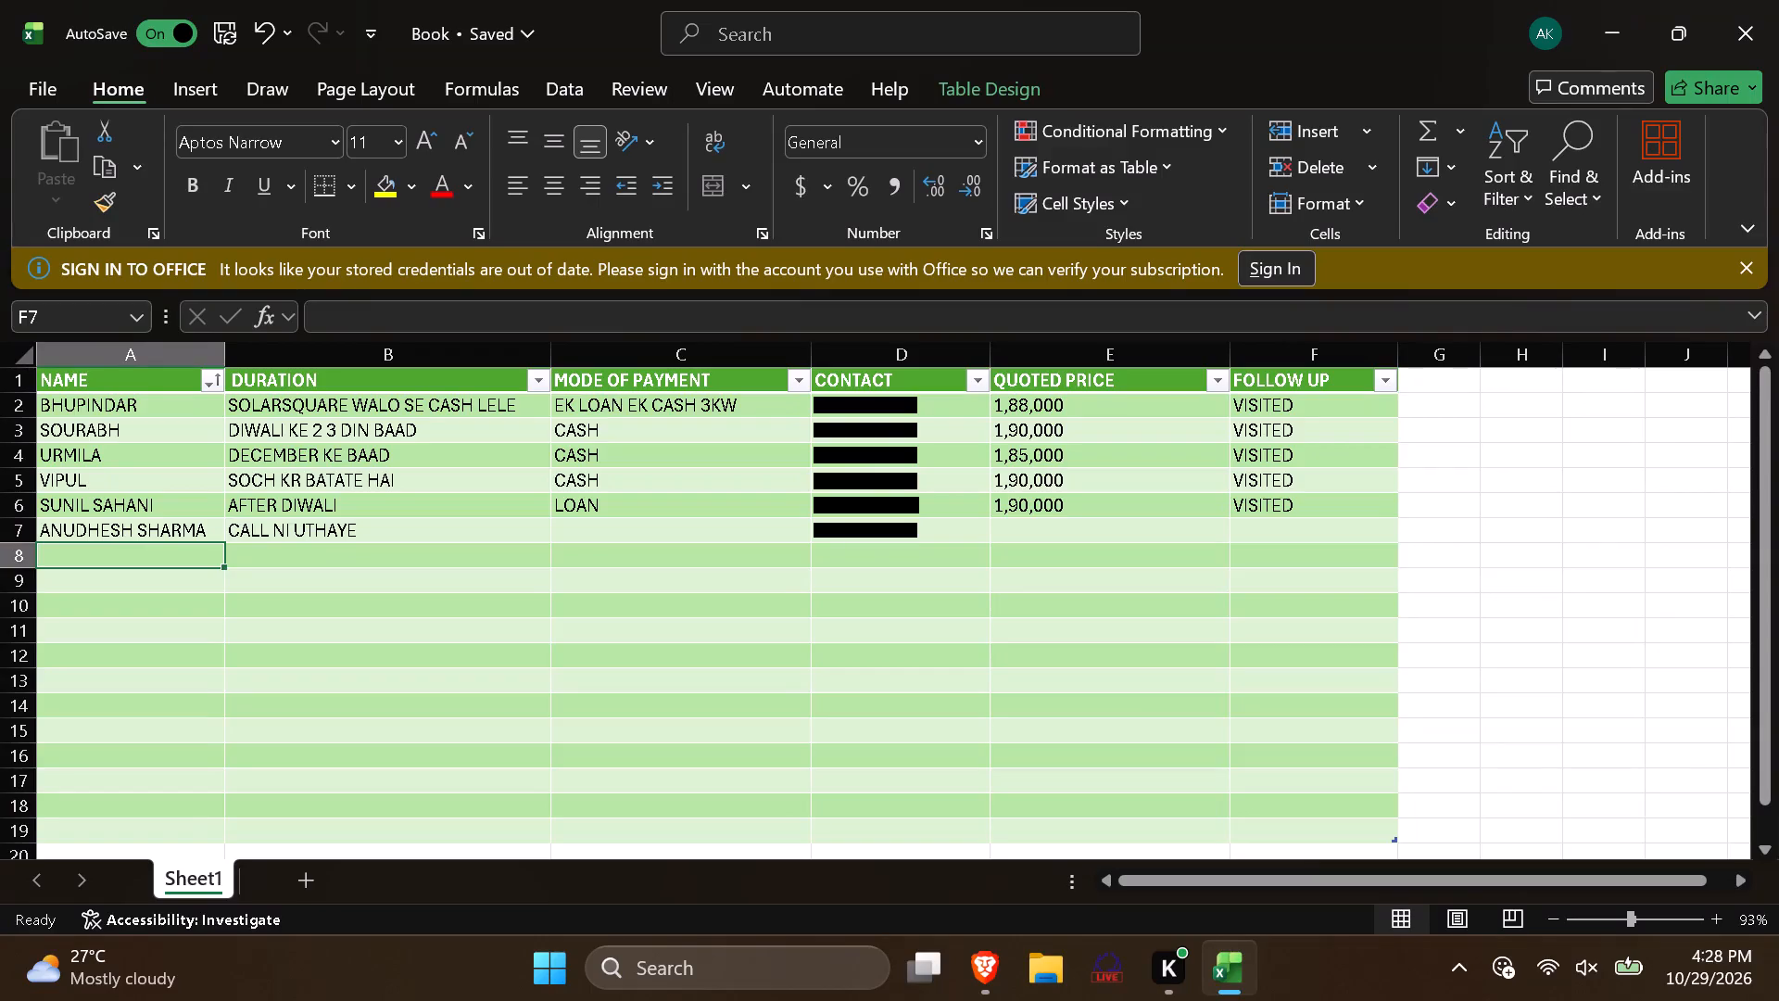
Enter VIJAY as the customer name in cell A8, the first empty row of the table.
{"action": "type", "text": "VIJAY"}
{"action": "key", "text": "Right"}
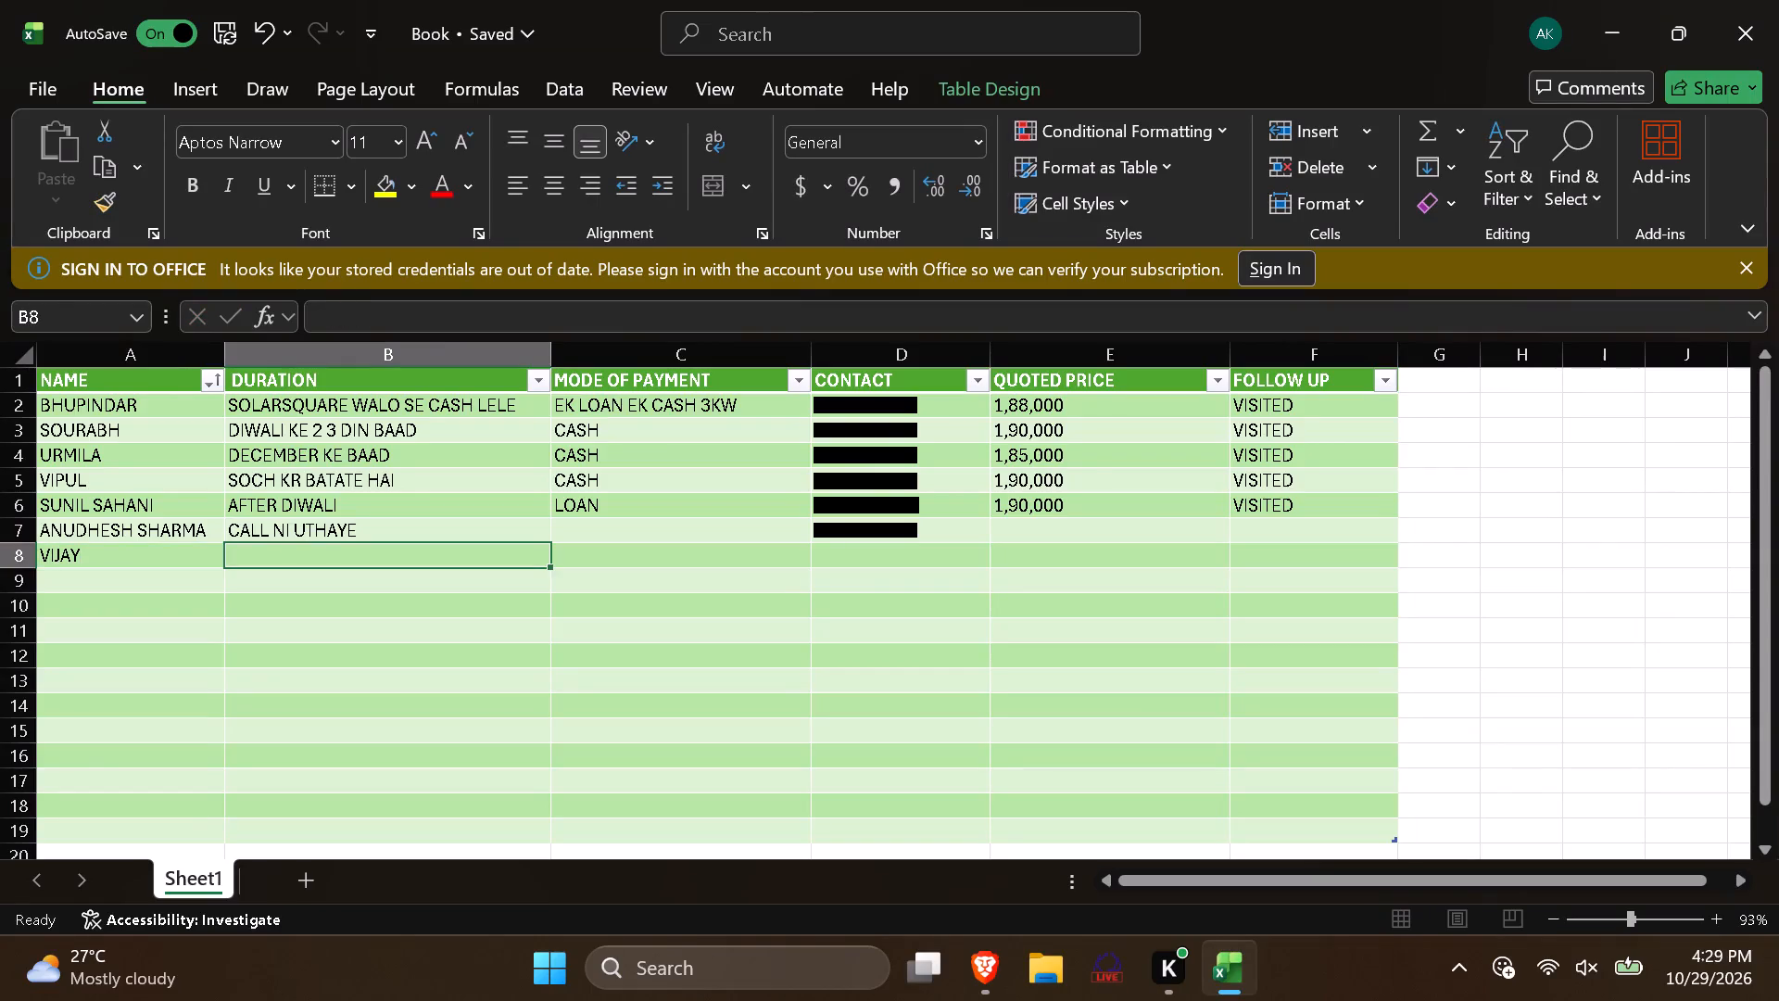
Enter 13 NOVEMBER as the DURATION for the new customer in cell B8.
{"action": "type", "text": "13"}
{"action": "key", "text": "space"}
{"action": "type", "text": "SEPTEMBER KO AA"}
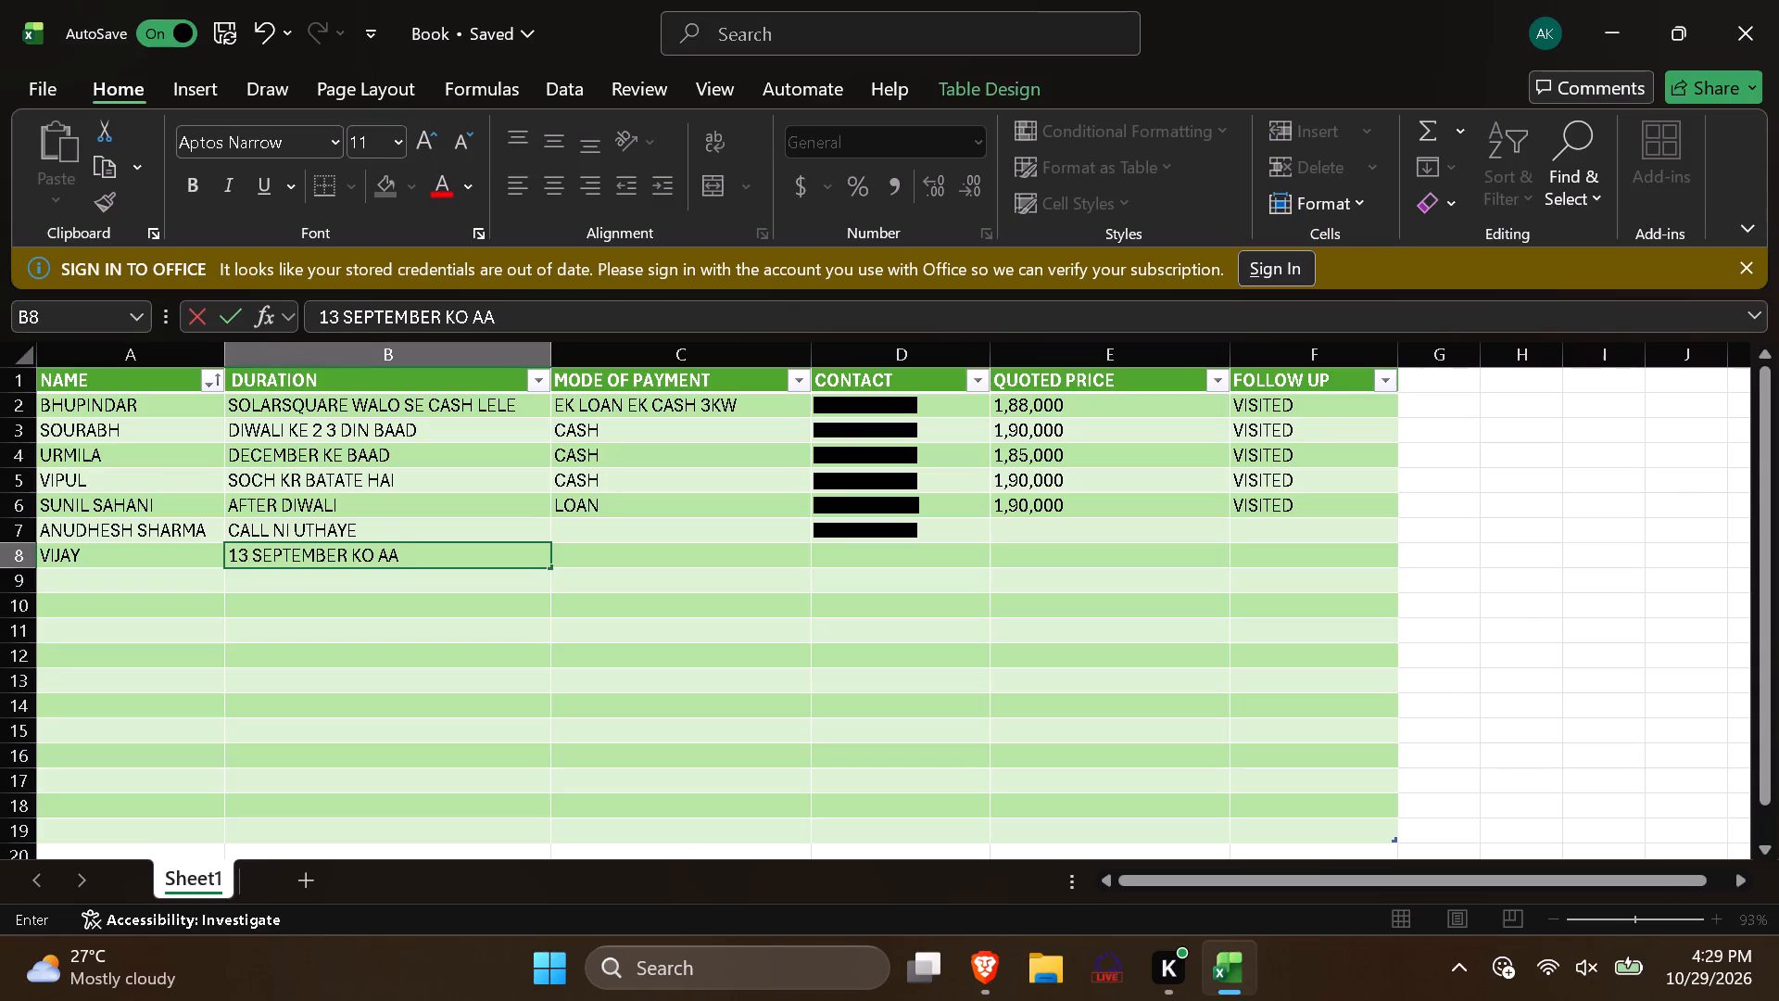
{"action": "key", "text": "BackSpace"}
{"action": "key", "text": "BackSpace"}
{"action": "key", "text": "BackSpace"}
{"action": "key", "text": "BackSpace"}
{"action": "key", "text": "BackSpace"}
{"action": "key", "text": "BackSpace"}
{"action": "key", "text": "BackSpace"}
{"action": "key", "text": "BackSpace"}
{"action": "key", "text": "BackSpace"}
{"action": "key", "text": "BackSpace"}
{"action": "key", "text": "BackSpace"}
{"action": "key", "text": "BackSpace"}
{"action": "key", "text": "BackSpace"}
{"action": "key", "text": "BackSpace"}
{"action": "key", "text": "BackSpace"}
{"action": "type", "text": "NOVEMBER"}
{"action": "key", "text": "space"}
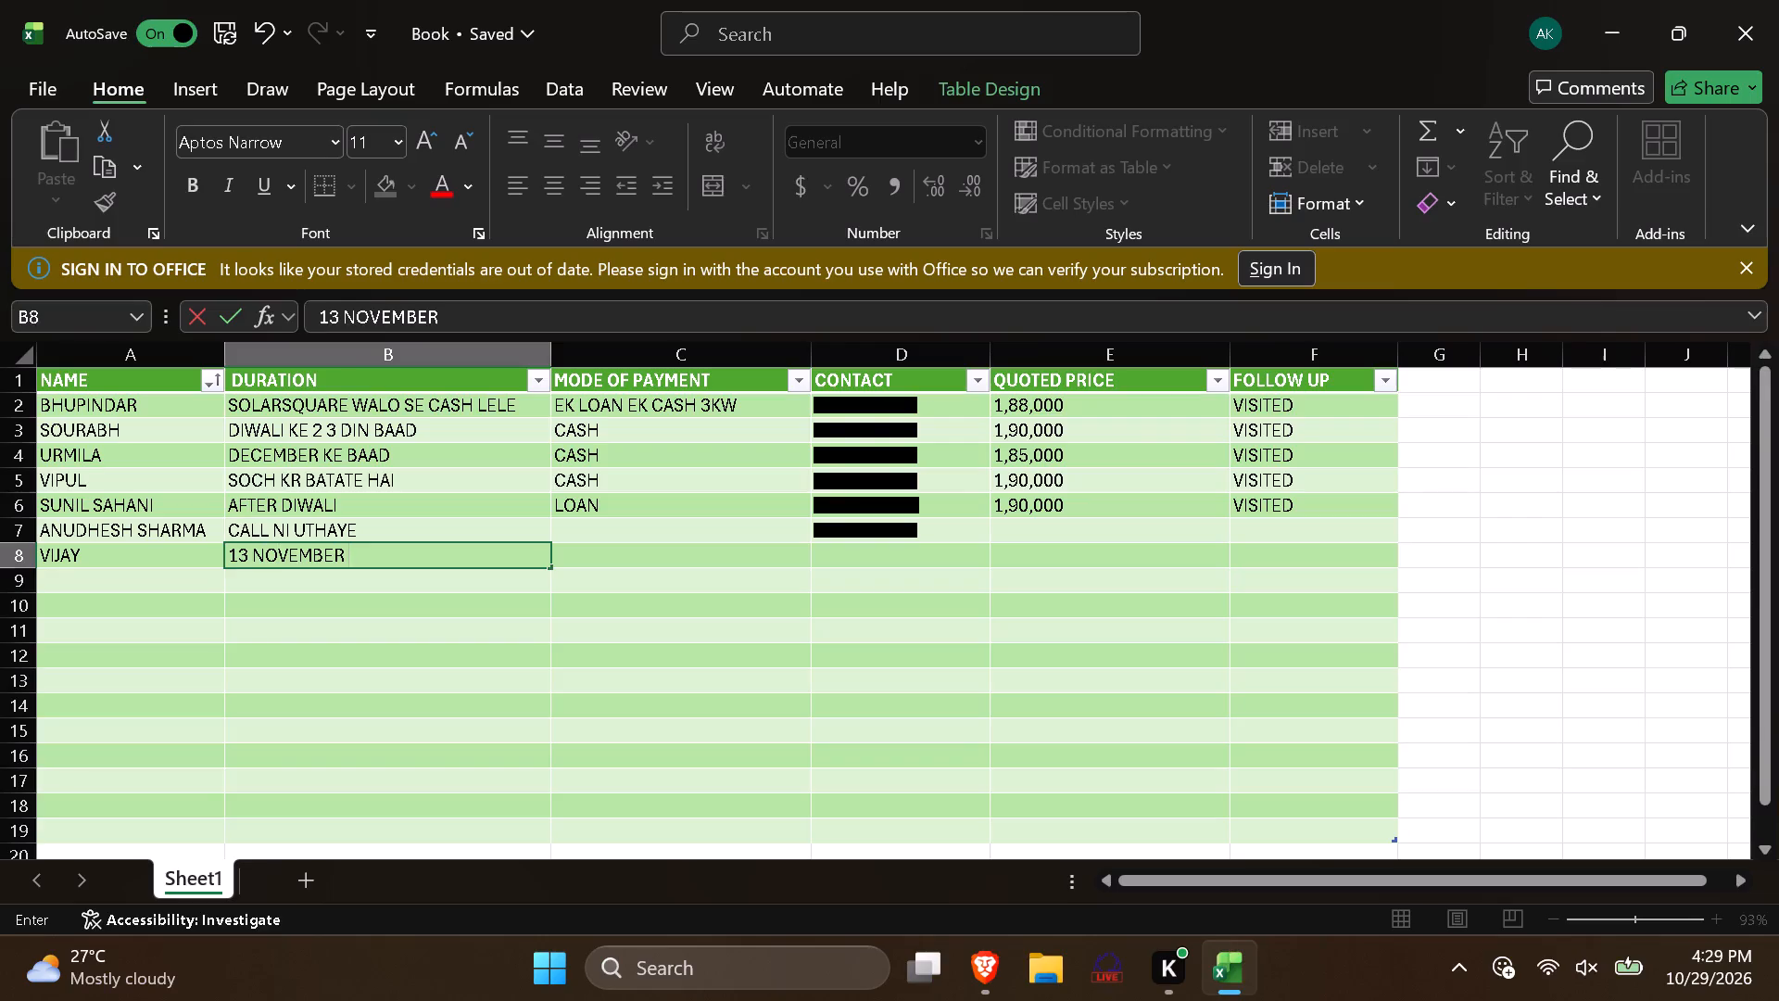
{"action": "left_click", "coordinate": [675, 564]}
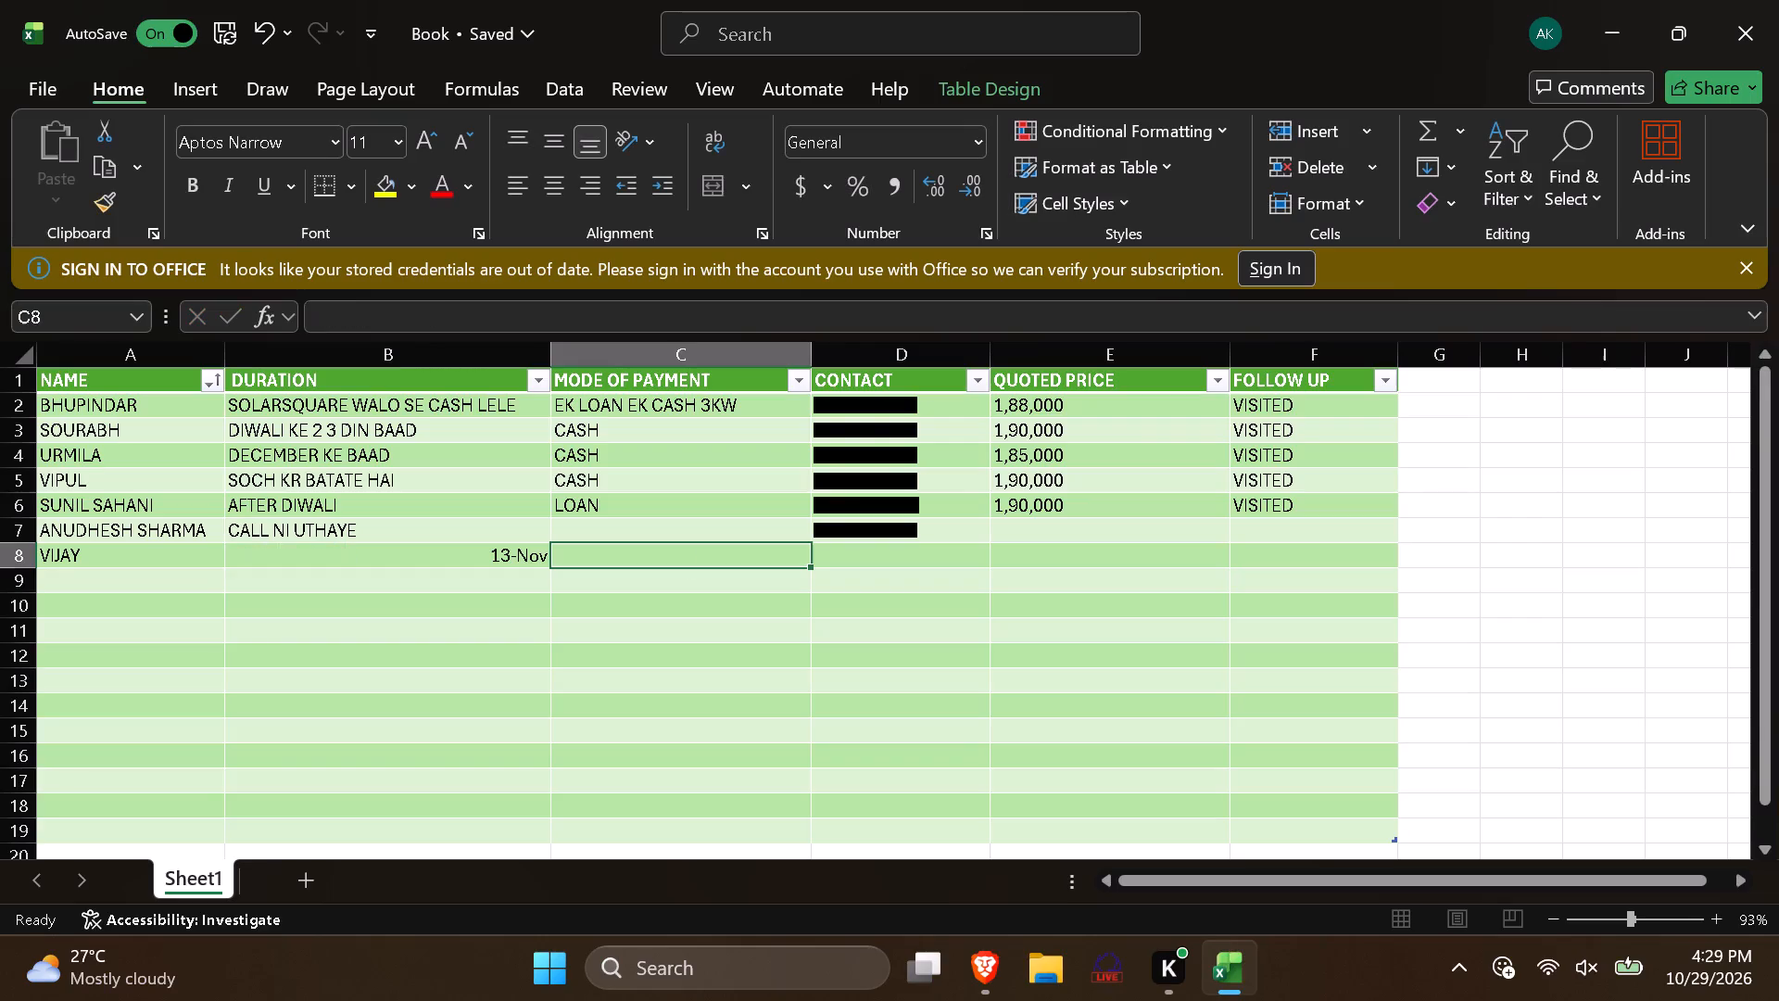
Replace the DURATION entry in cell B8 with the text 13 NOVEMBER LUCKNOW AAENGE.
{"action": "left_click", "coordinate": [473, 556]}
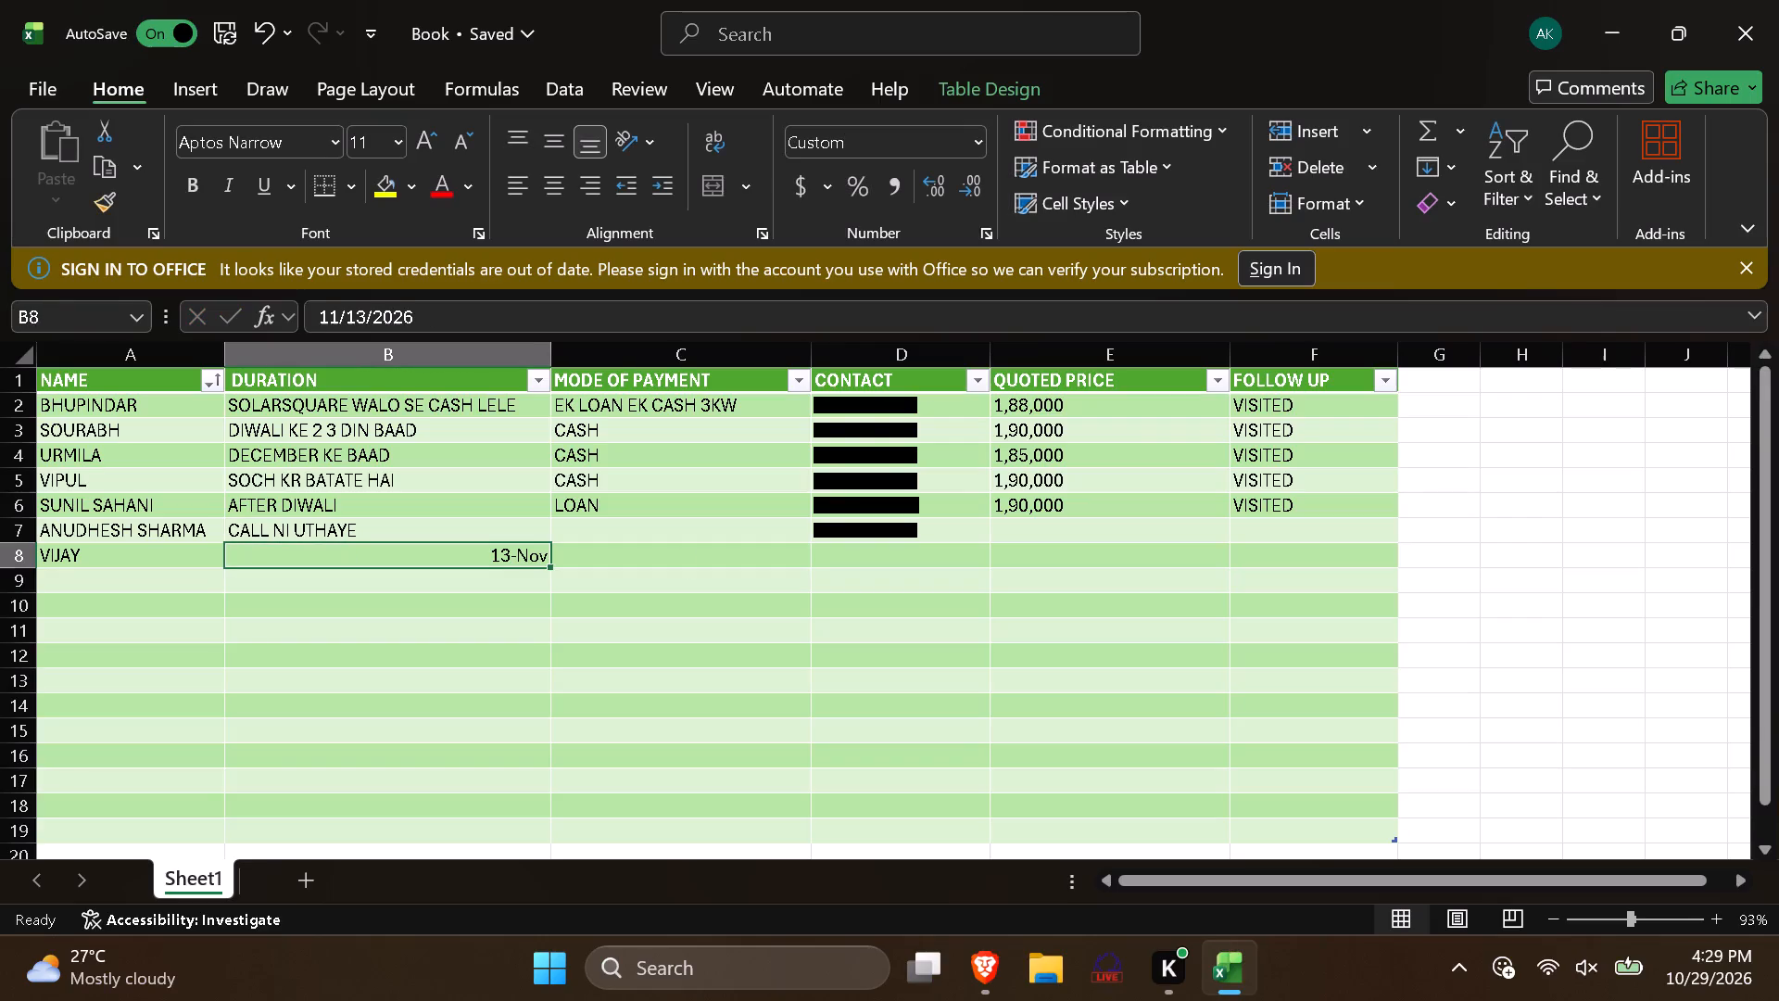
{"action": "left_click", "coordinate": [471, 558]}
{"action": "key", "text": "space"}
{"action": "type", "text": "LU"}
{"action": "key", "text": "BackSpace"}
{"action": "key", "text": "BackSpace"}
{"action": "key", "text": "BackSpace"}
{"action": "type", "text": "13 NOVEMBER LUC"}
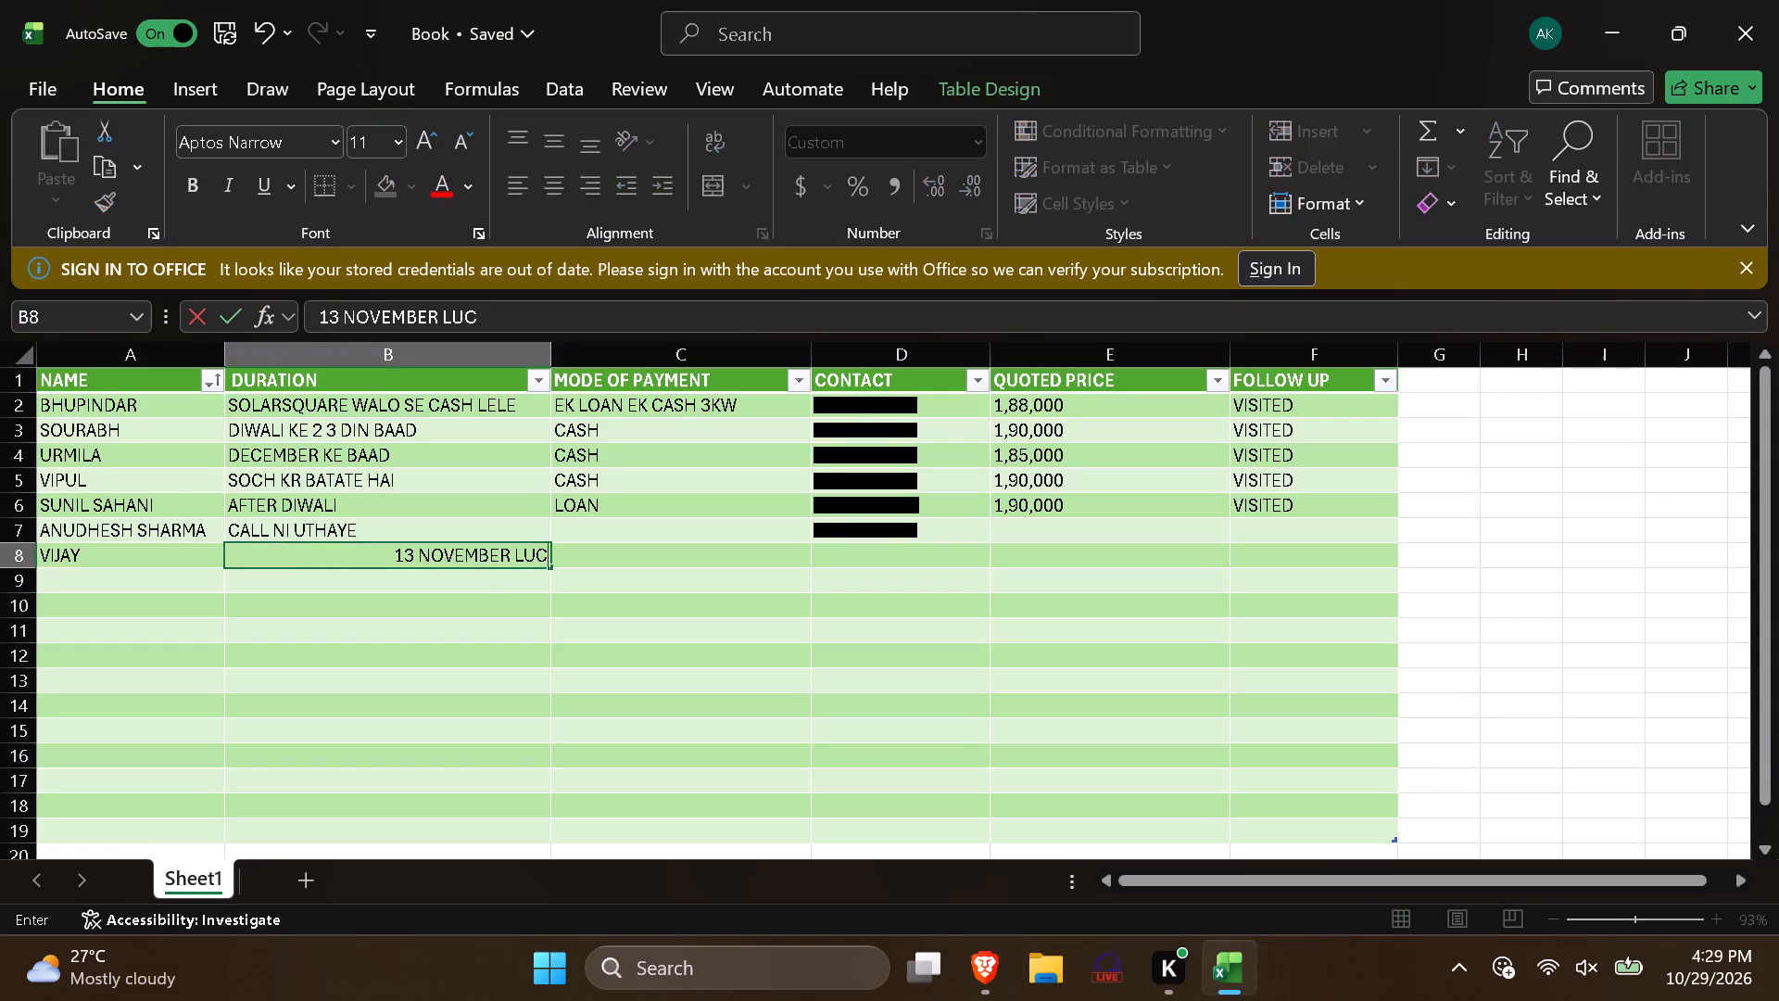
{"action": "type", "text": "KNOW AAENGE"}
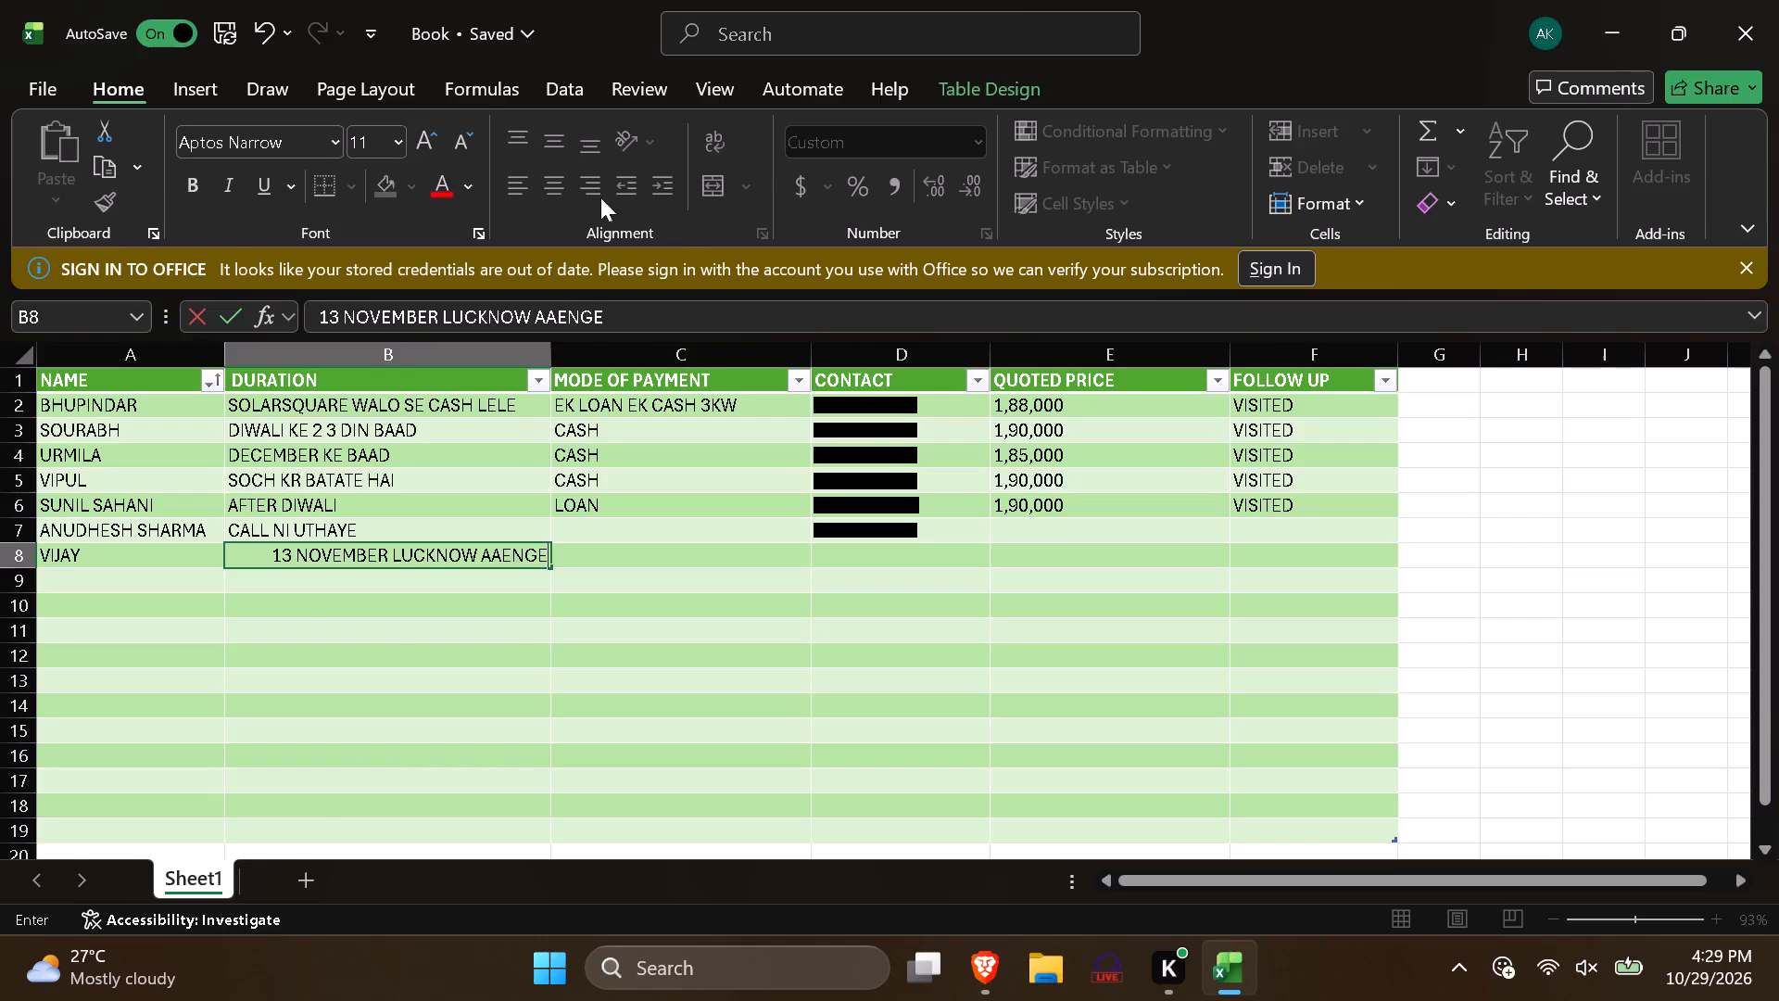
{"action": "left_click", "coordinate": [511, 183]}
{"action": "left_click", "coordinate": [523, 137]}
{"action": "left_click", "coordinate": [421, 533]}
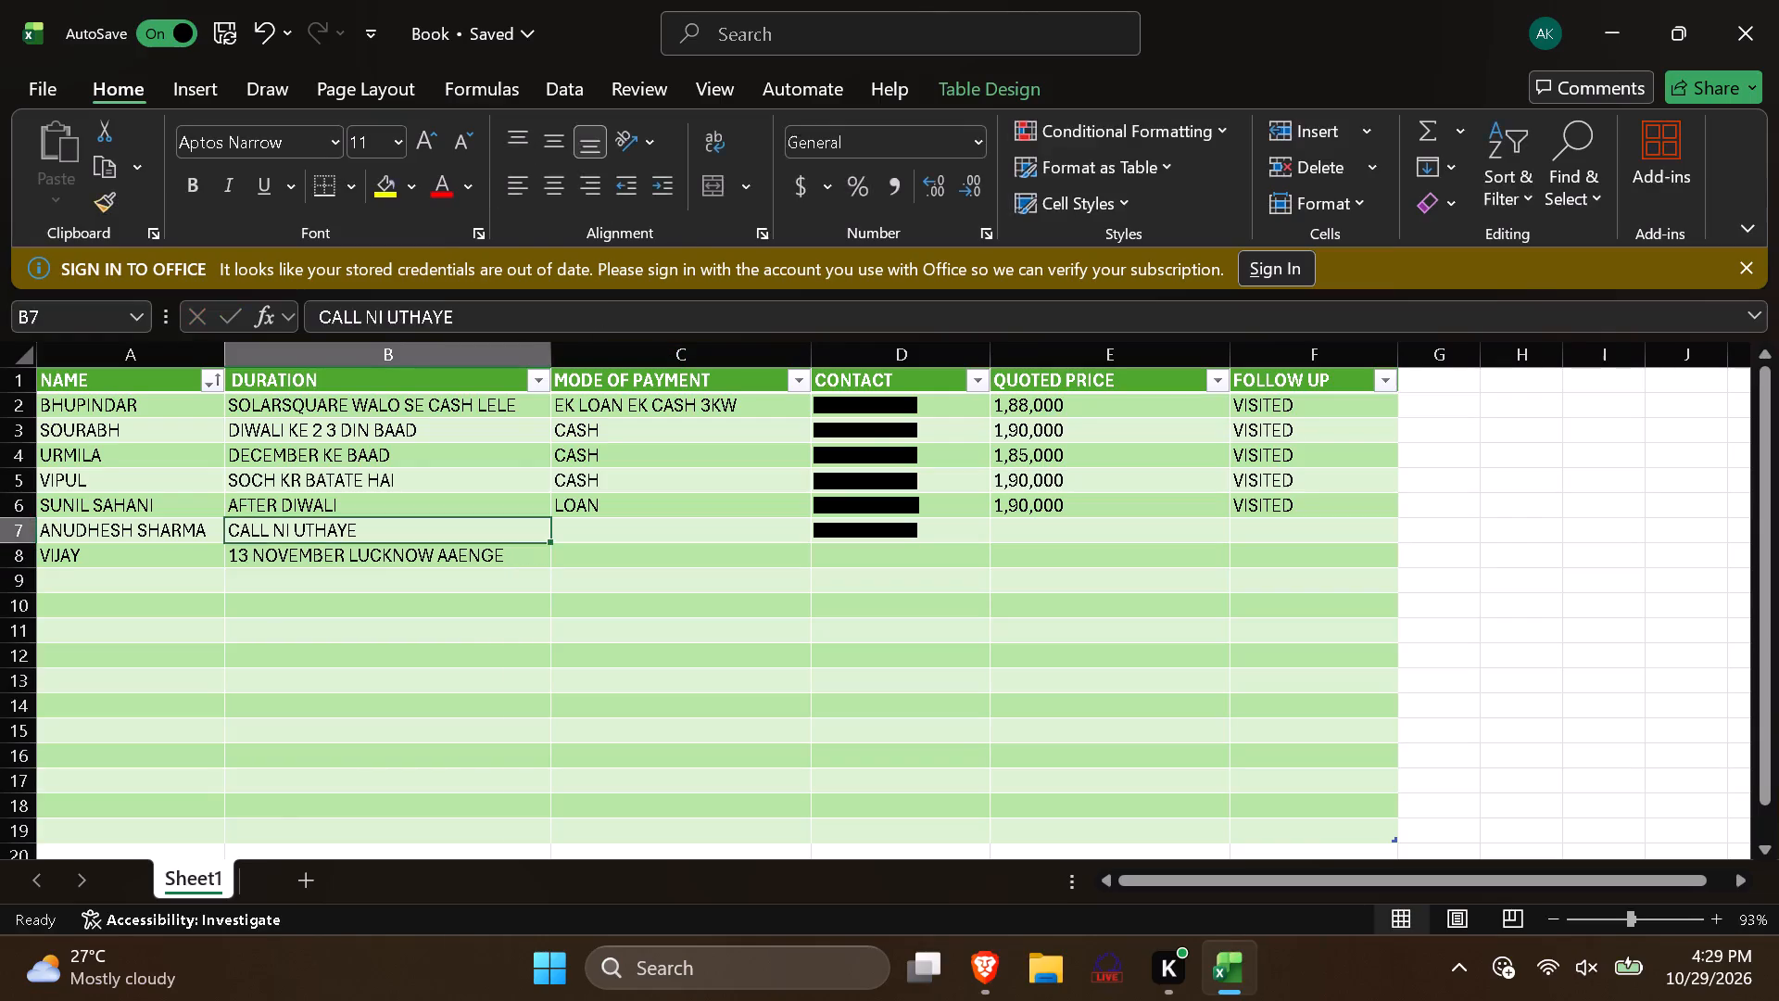
Left-align the DURATION text in cell B8 to match the entries above it.
{"action": "left_click", "coordinate": [431, 556]}
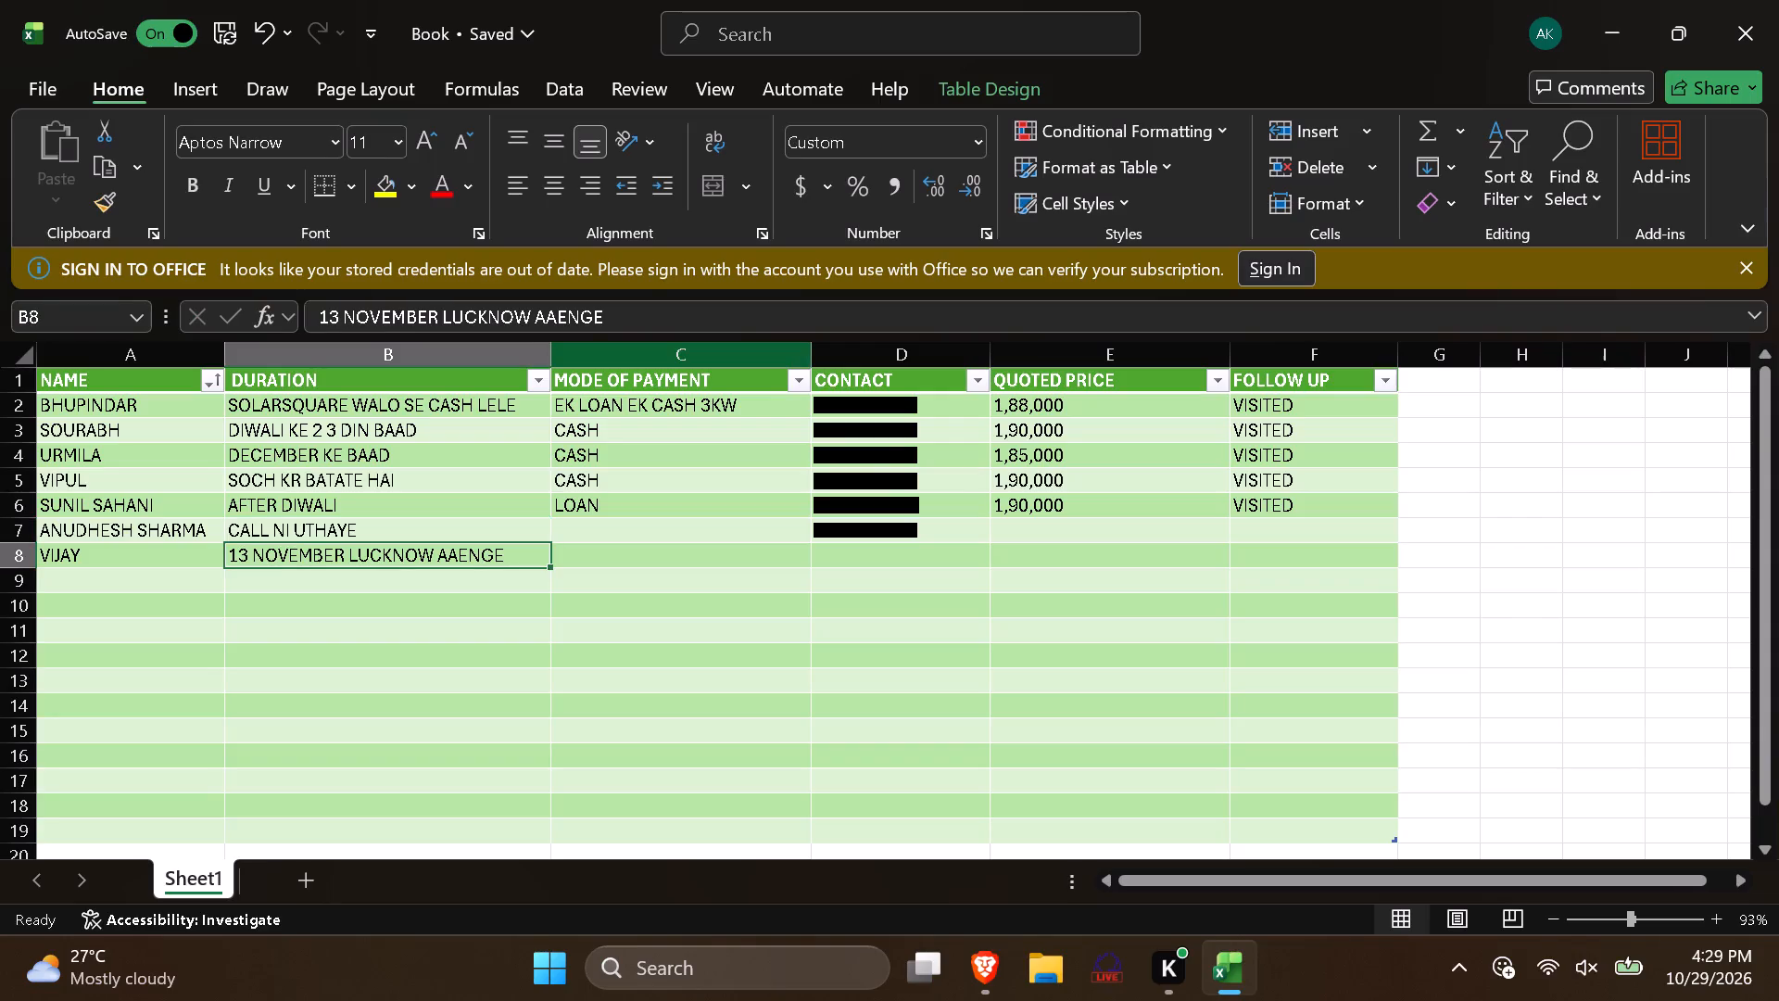
{"action": "left_click", "coordinate": [464, 551]}
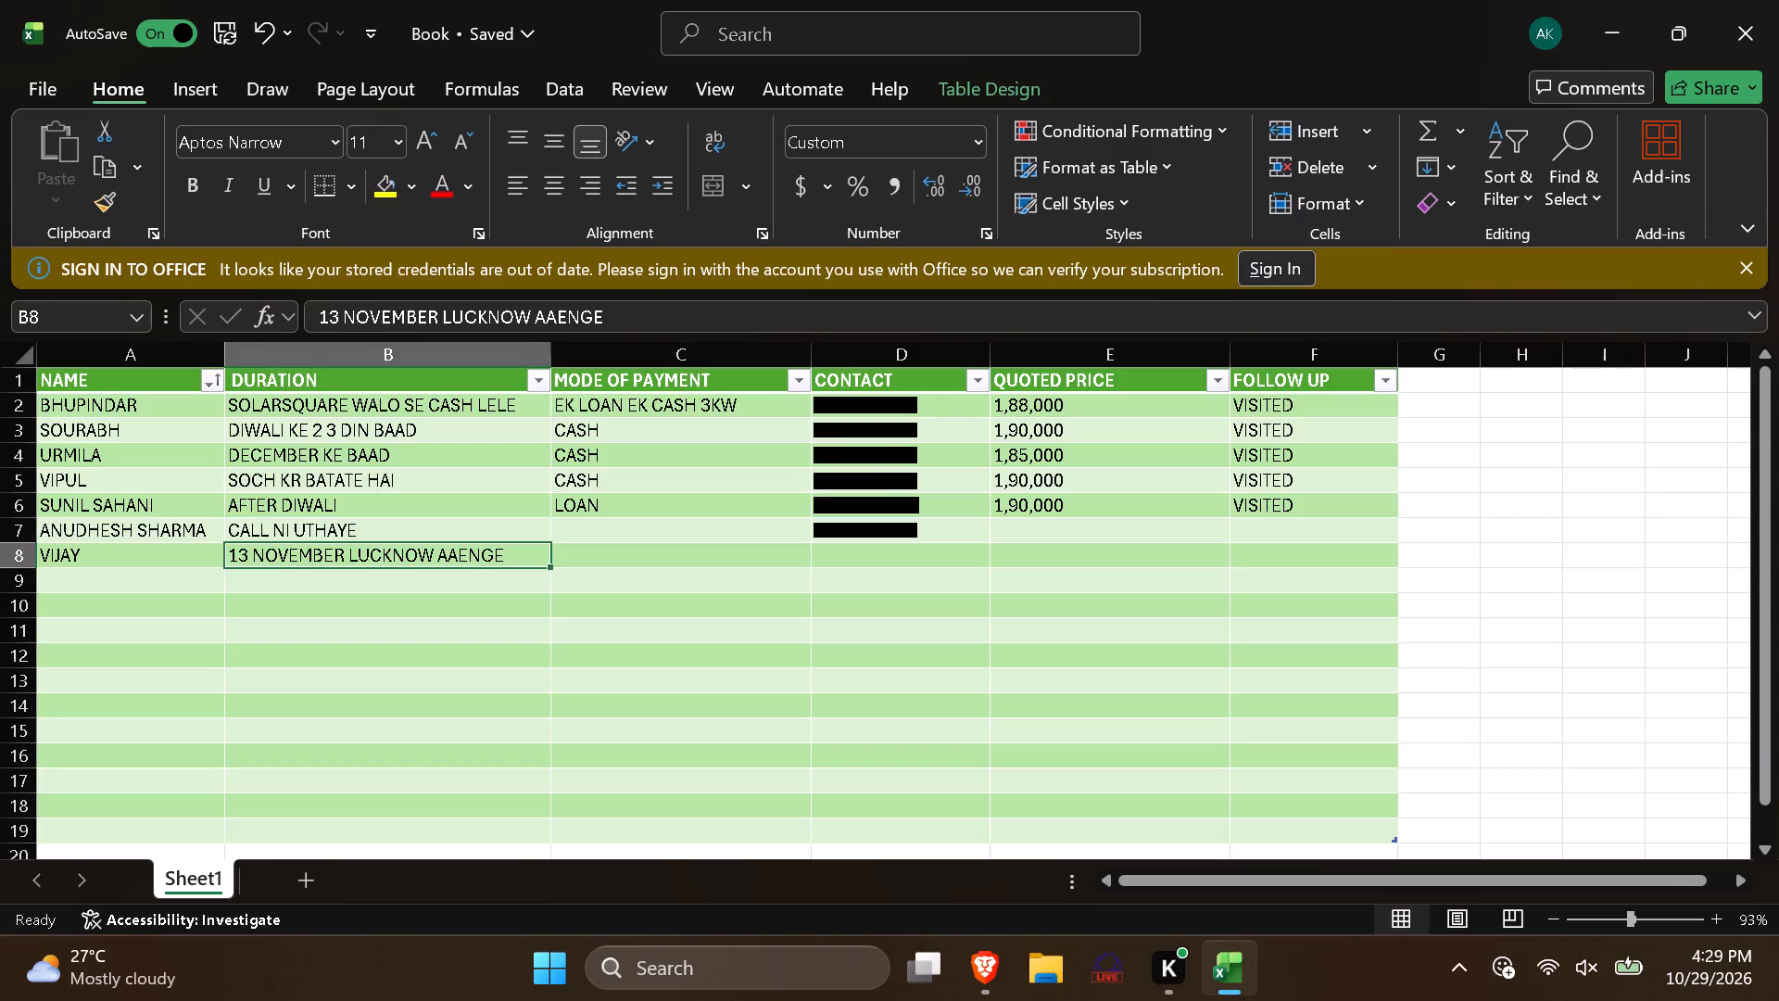
{"action": "left_click", "coordinate": [507, 192]}
{"action": "left_click", "coordinate": [540, 183]}
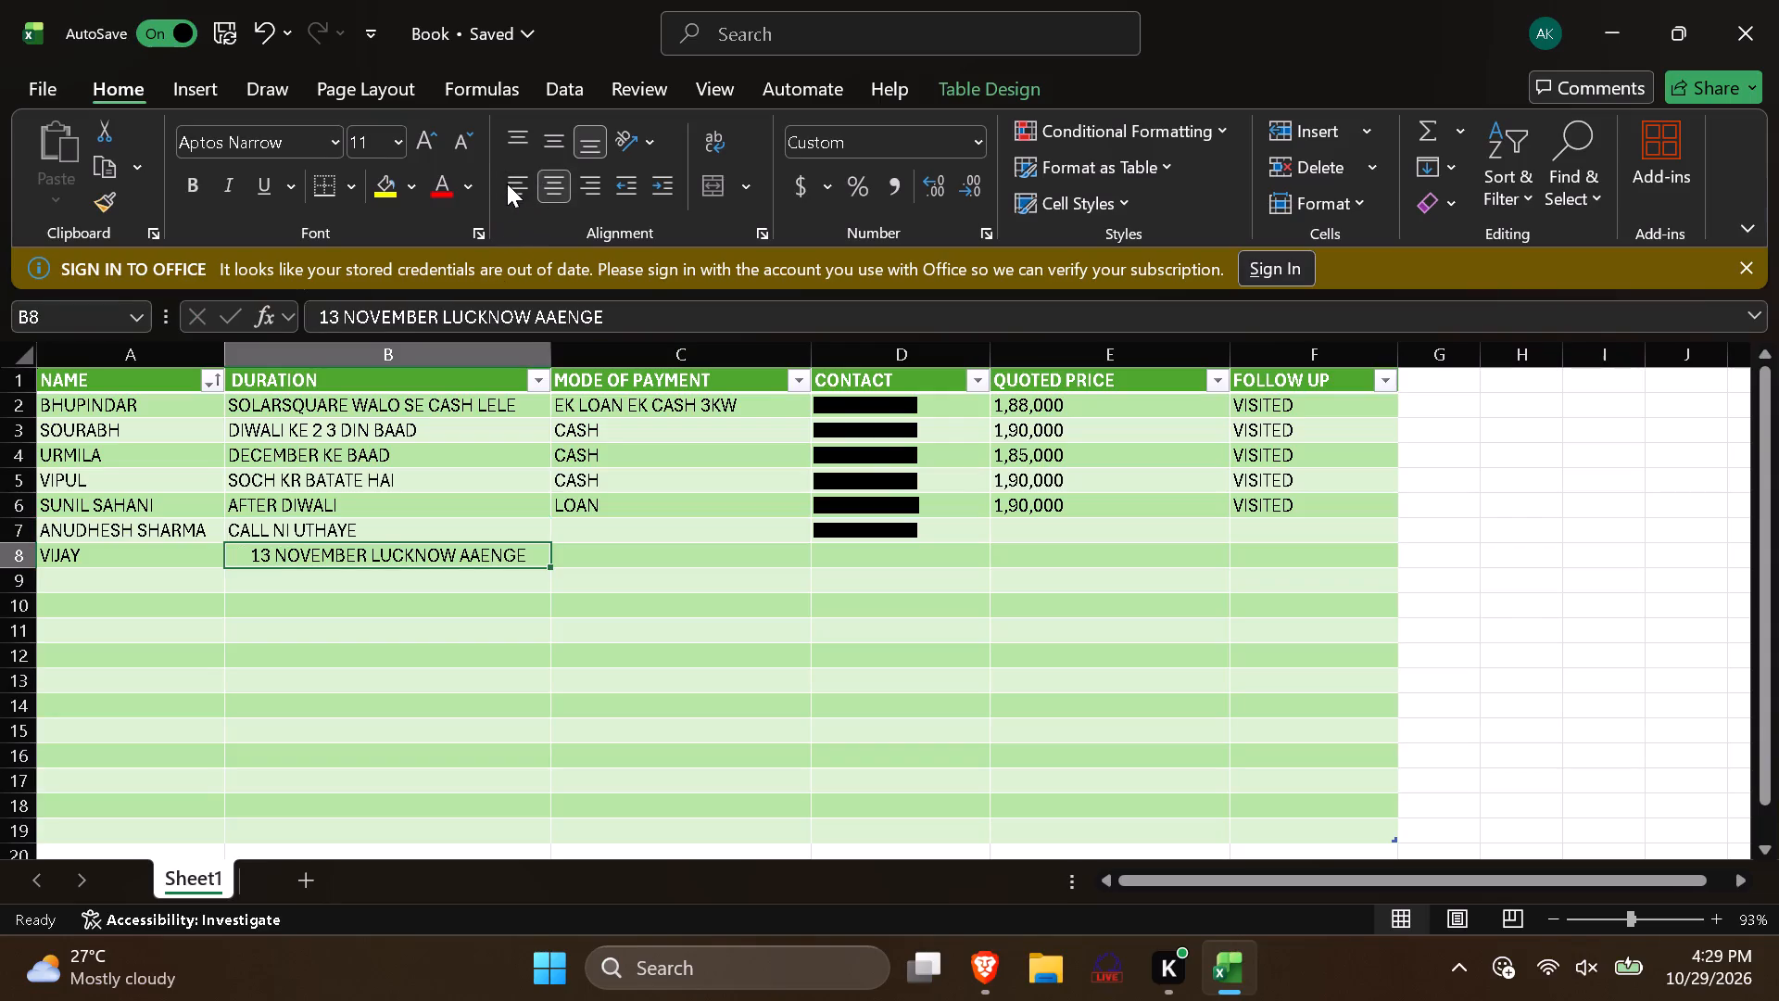
{"action": "left_click", "coordinate": [507, 184]}
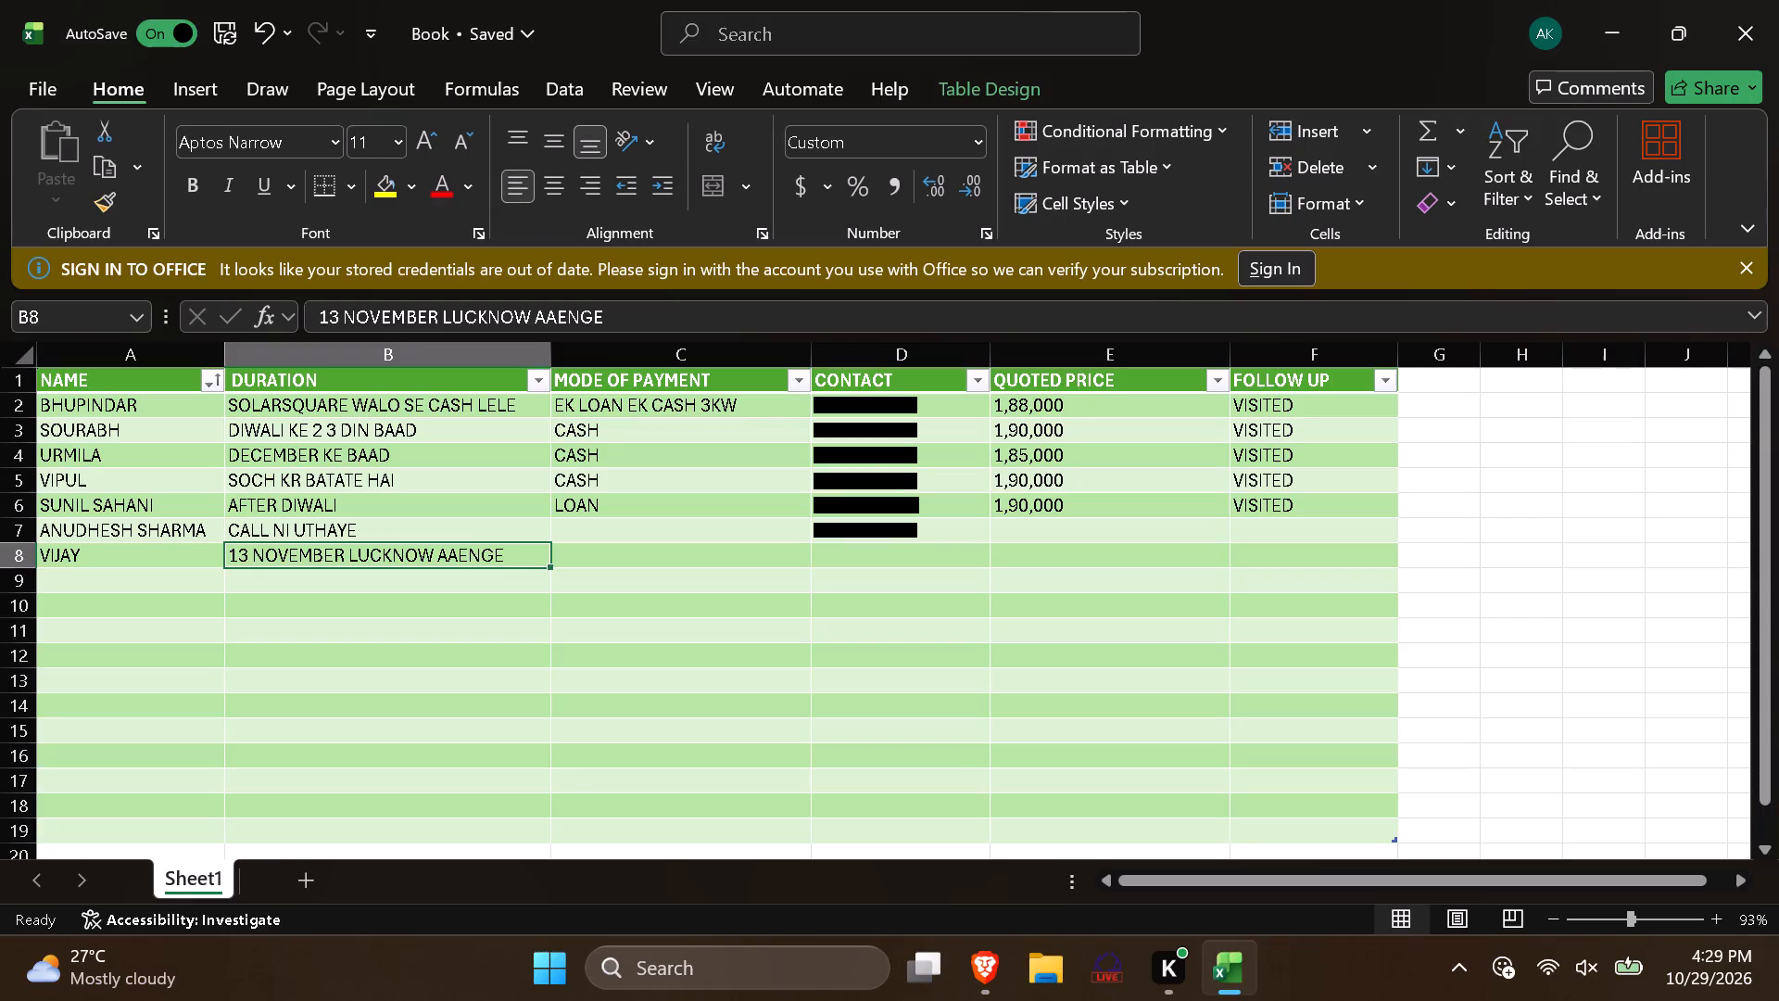
Select the empty MODE OF PAYMENT cell C8 in the VIJAY row for its entry.
{"action": "left_click", "coordinate": [639, 562]}
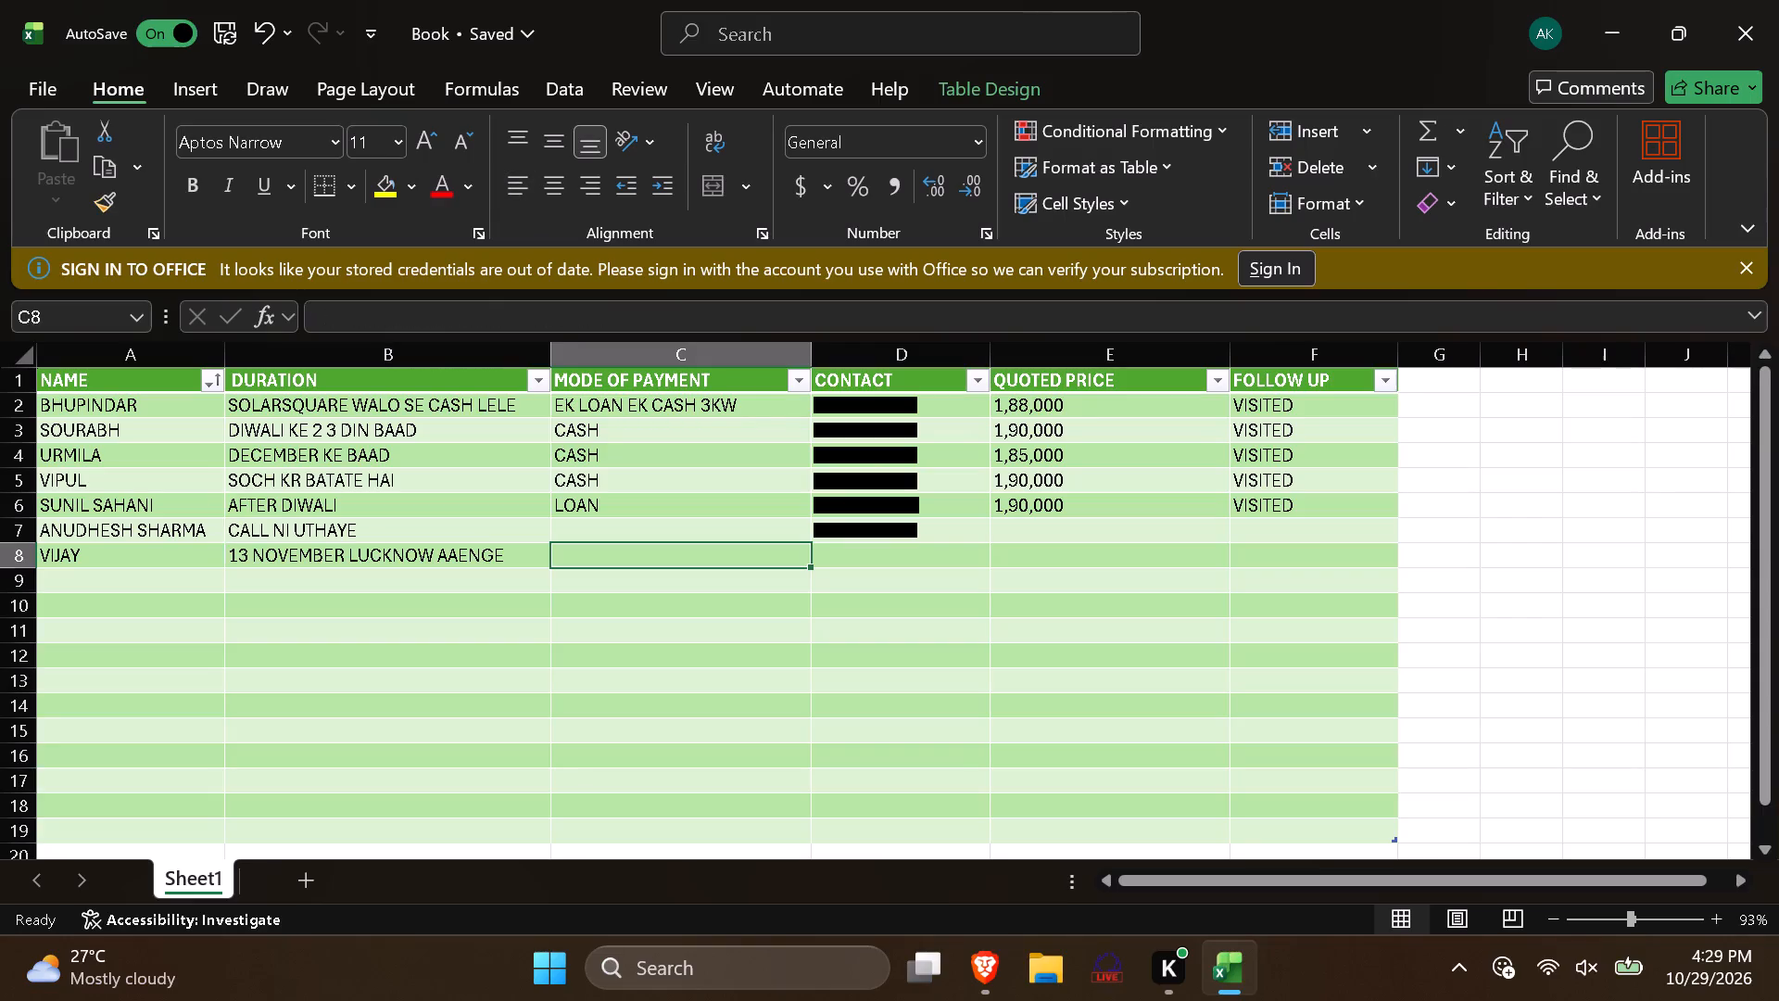
{"action": "left_click", "coordinate": [639, 562]}
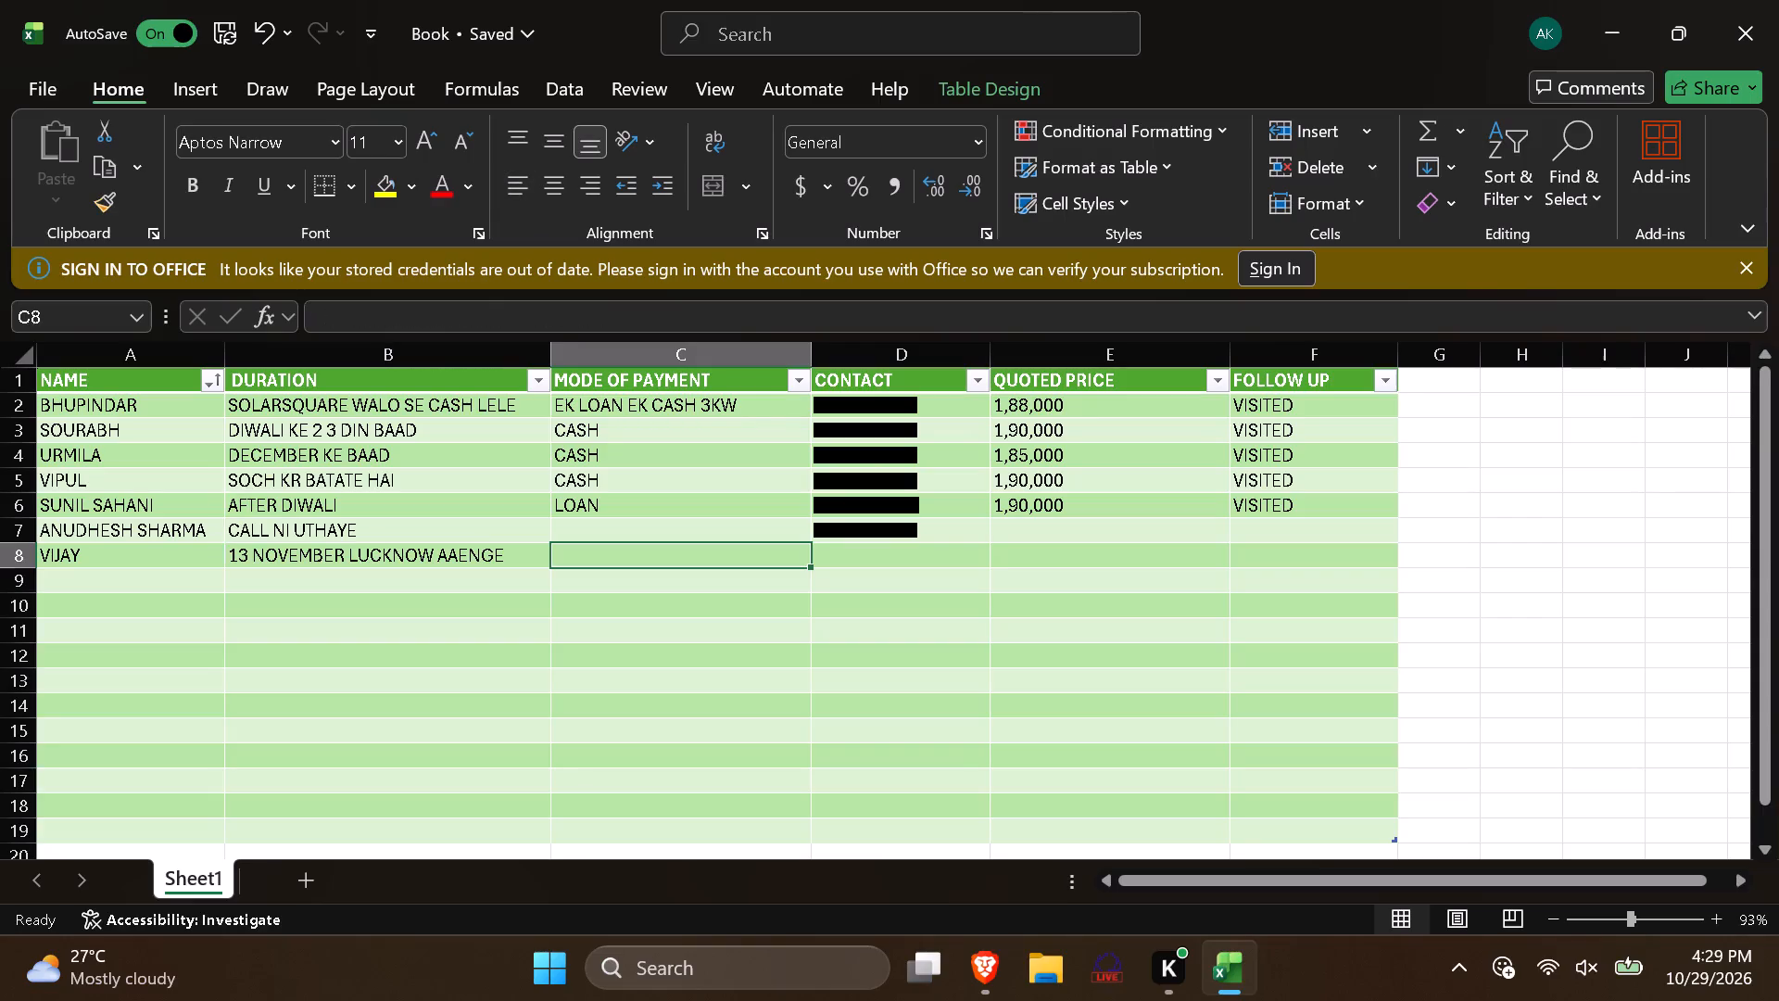
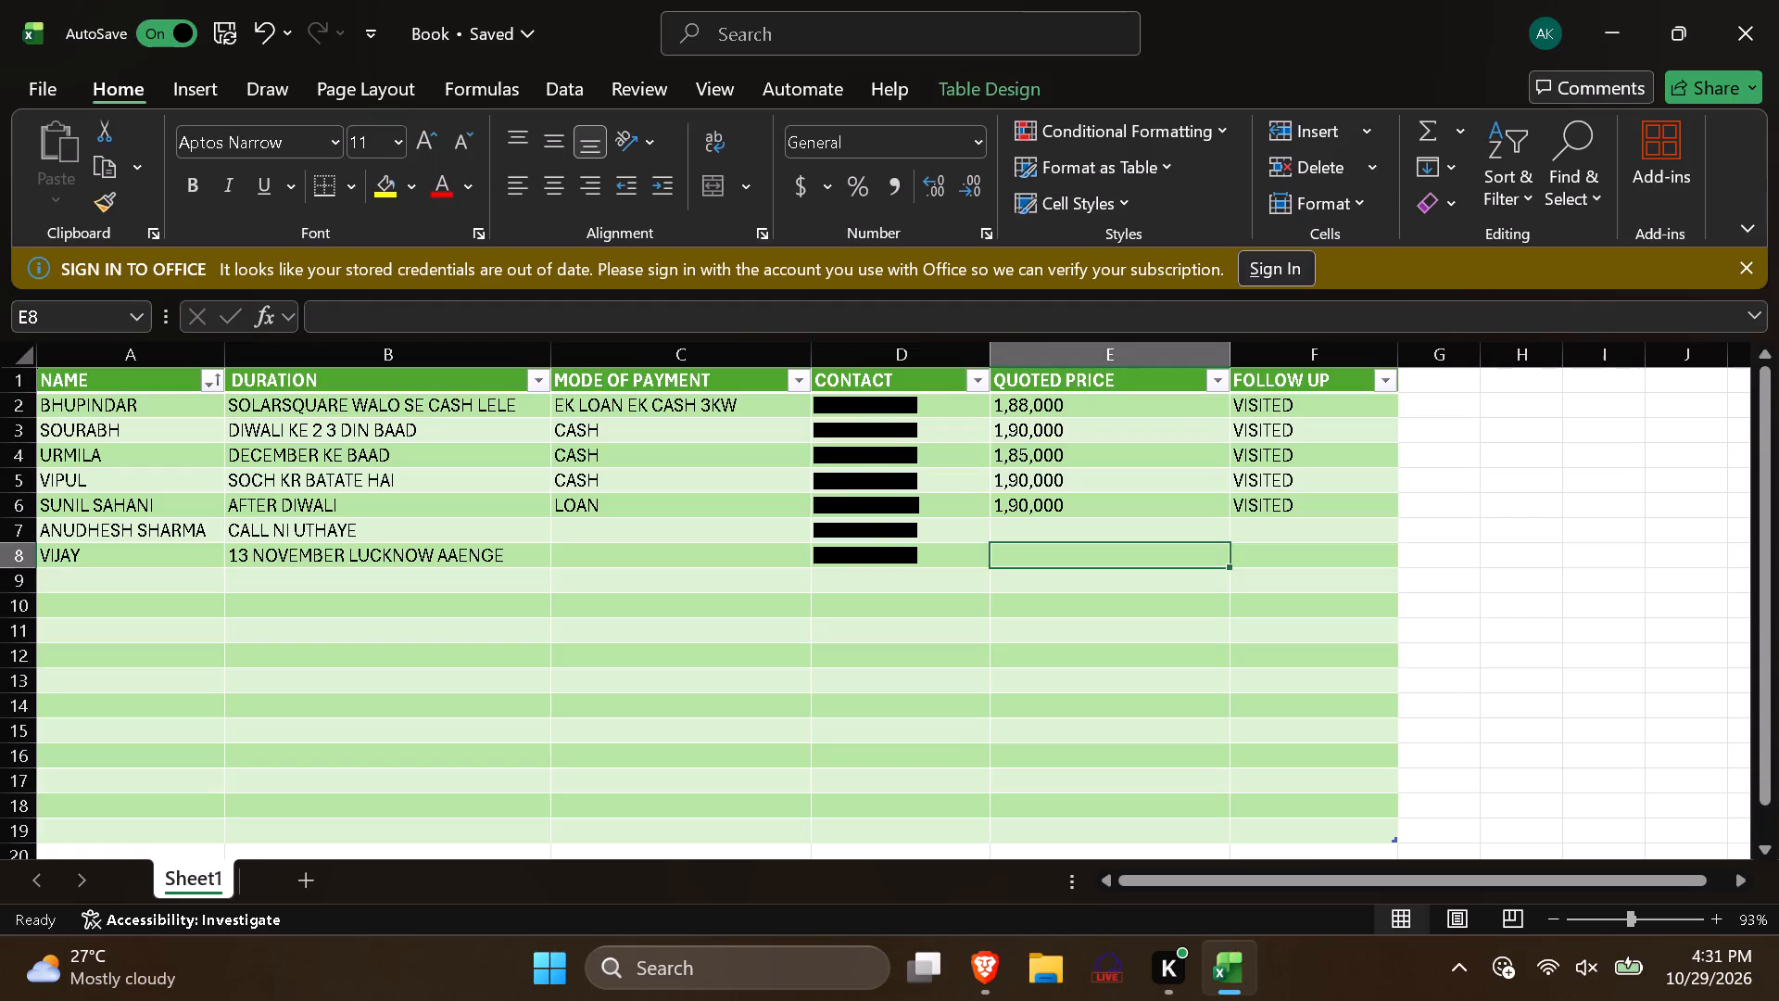
Fill in the VIJAY row with a QUOTED PRICE of 6,40,000 in cell E8 and a FOLLOW UP status of VISITED in F8.
{"action": "key", "text": "6"}
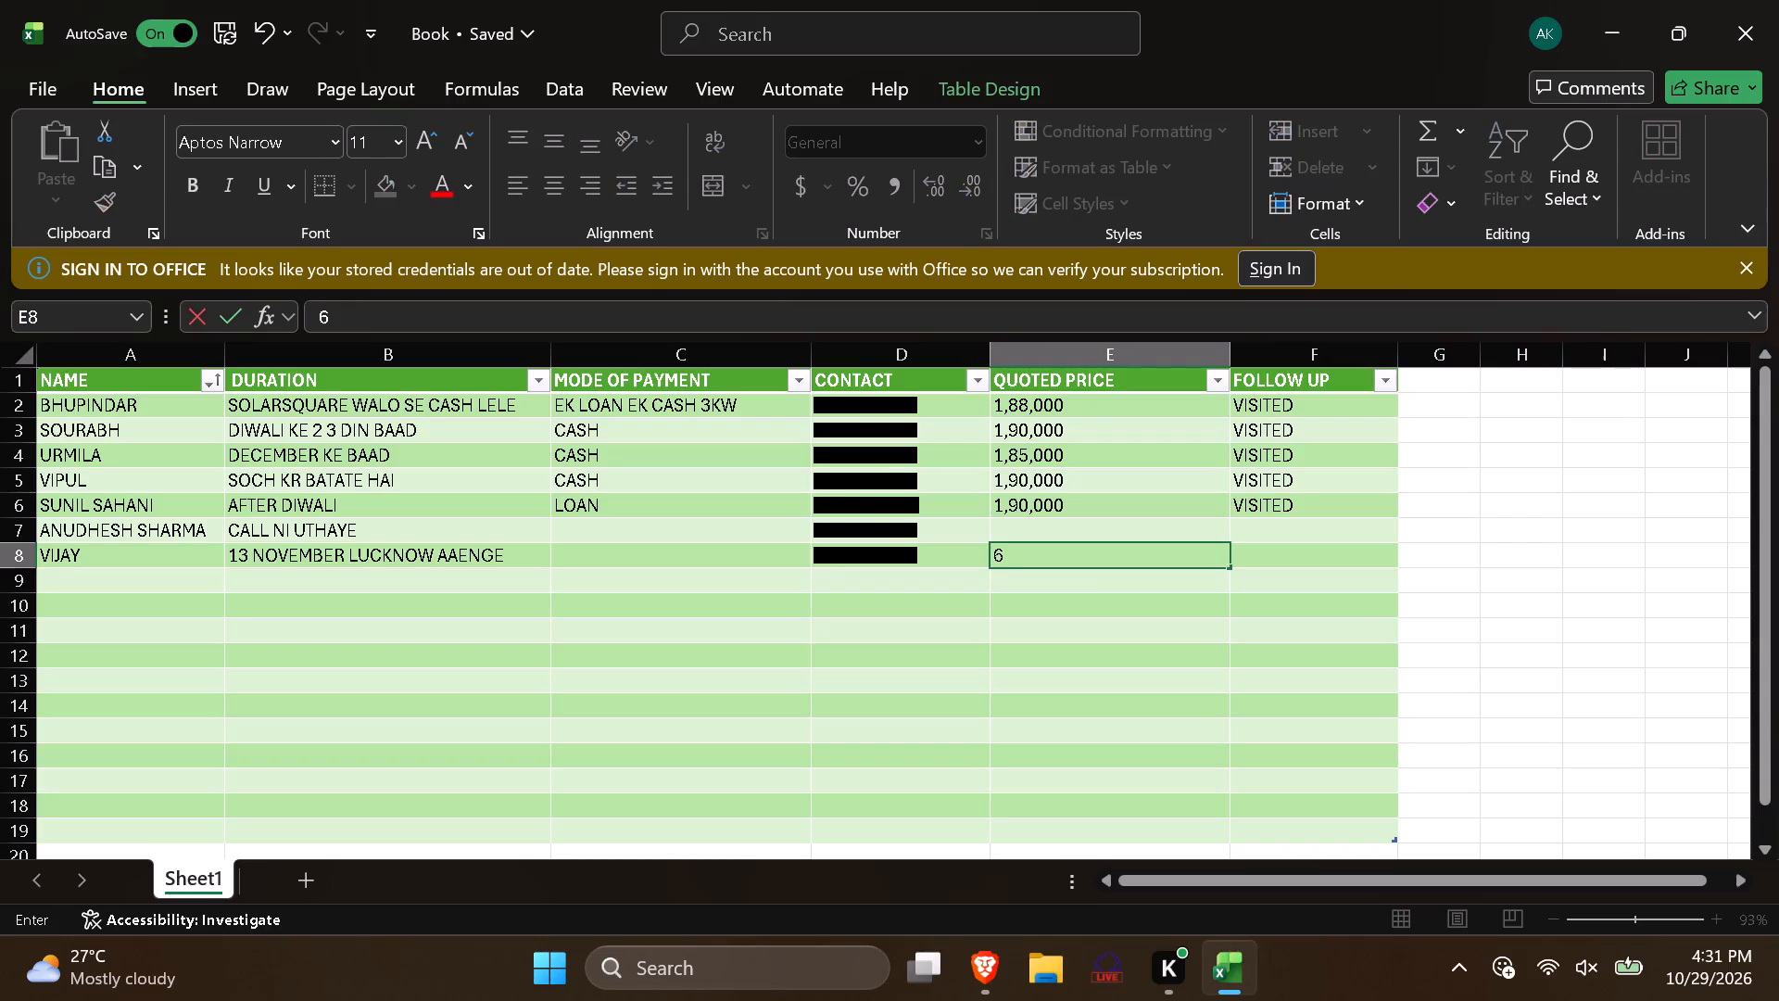
{"action": "type", "text": ",40,000"}
{"action": "left_click", "coordinate": [1345, 564]}
{"action": "type", "text": "VISITED"}
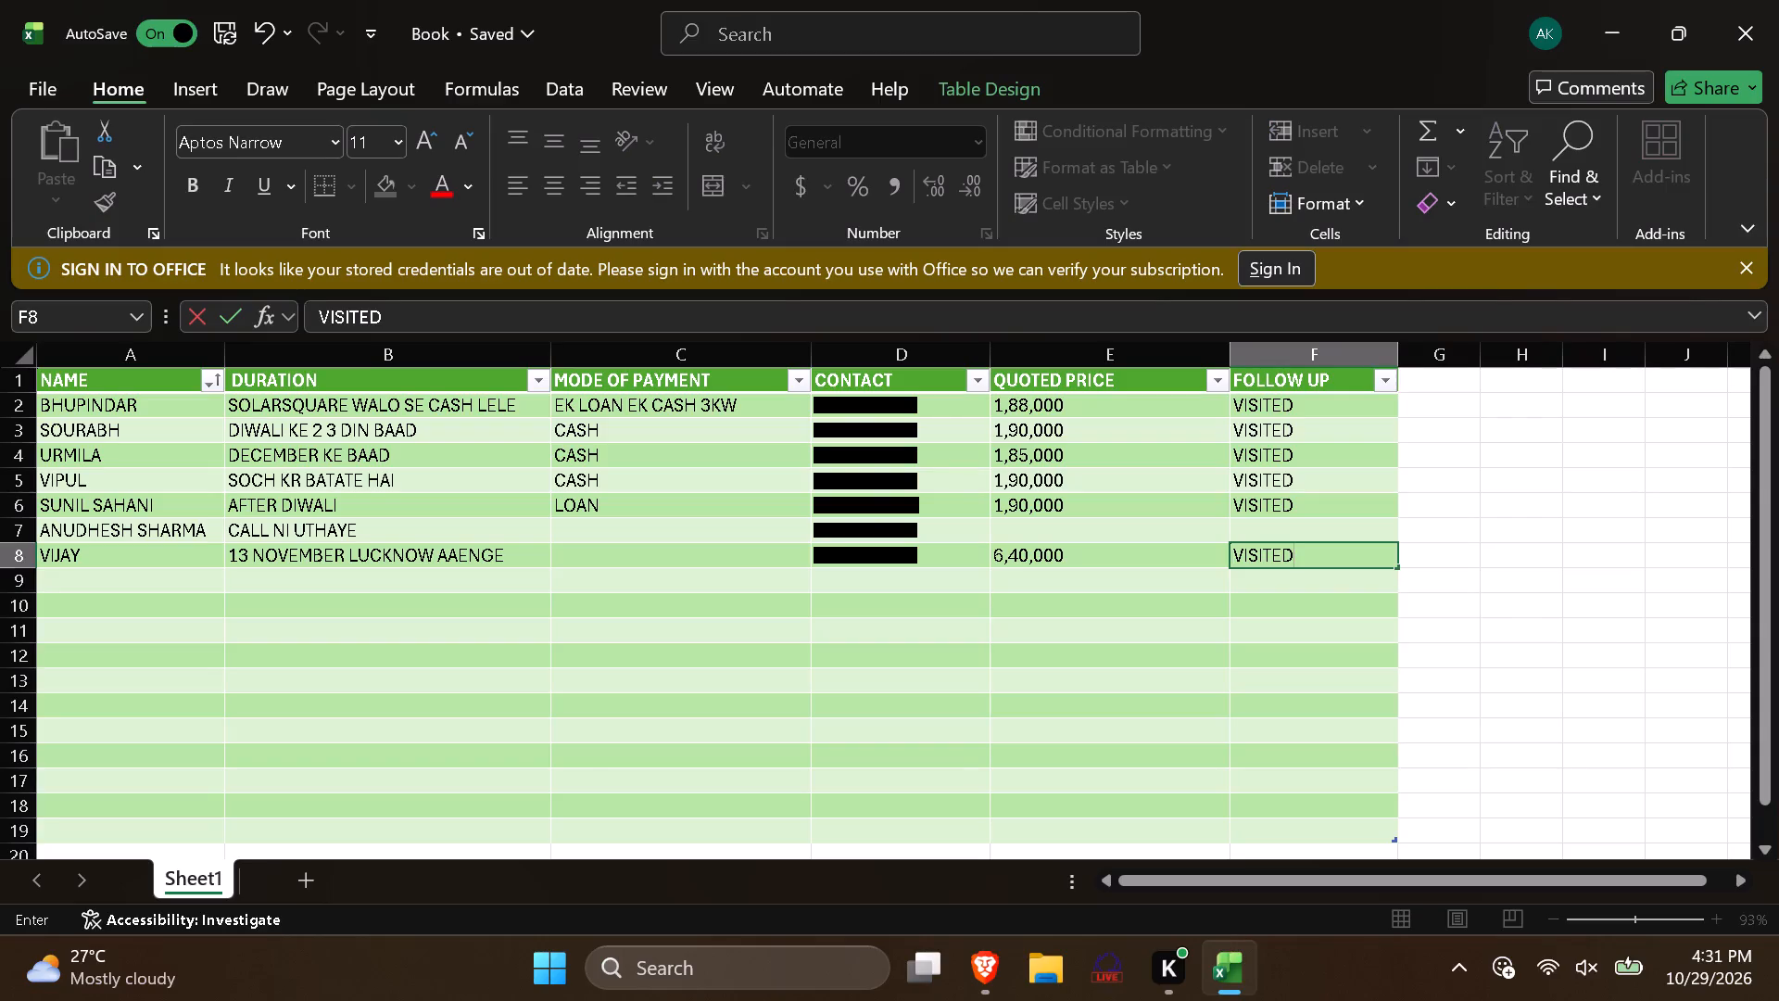
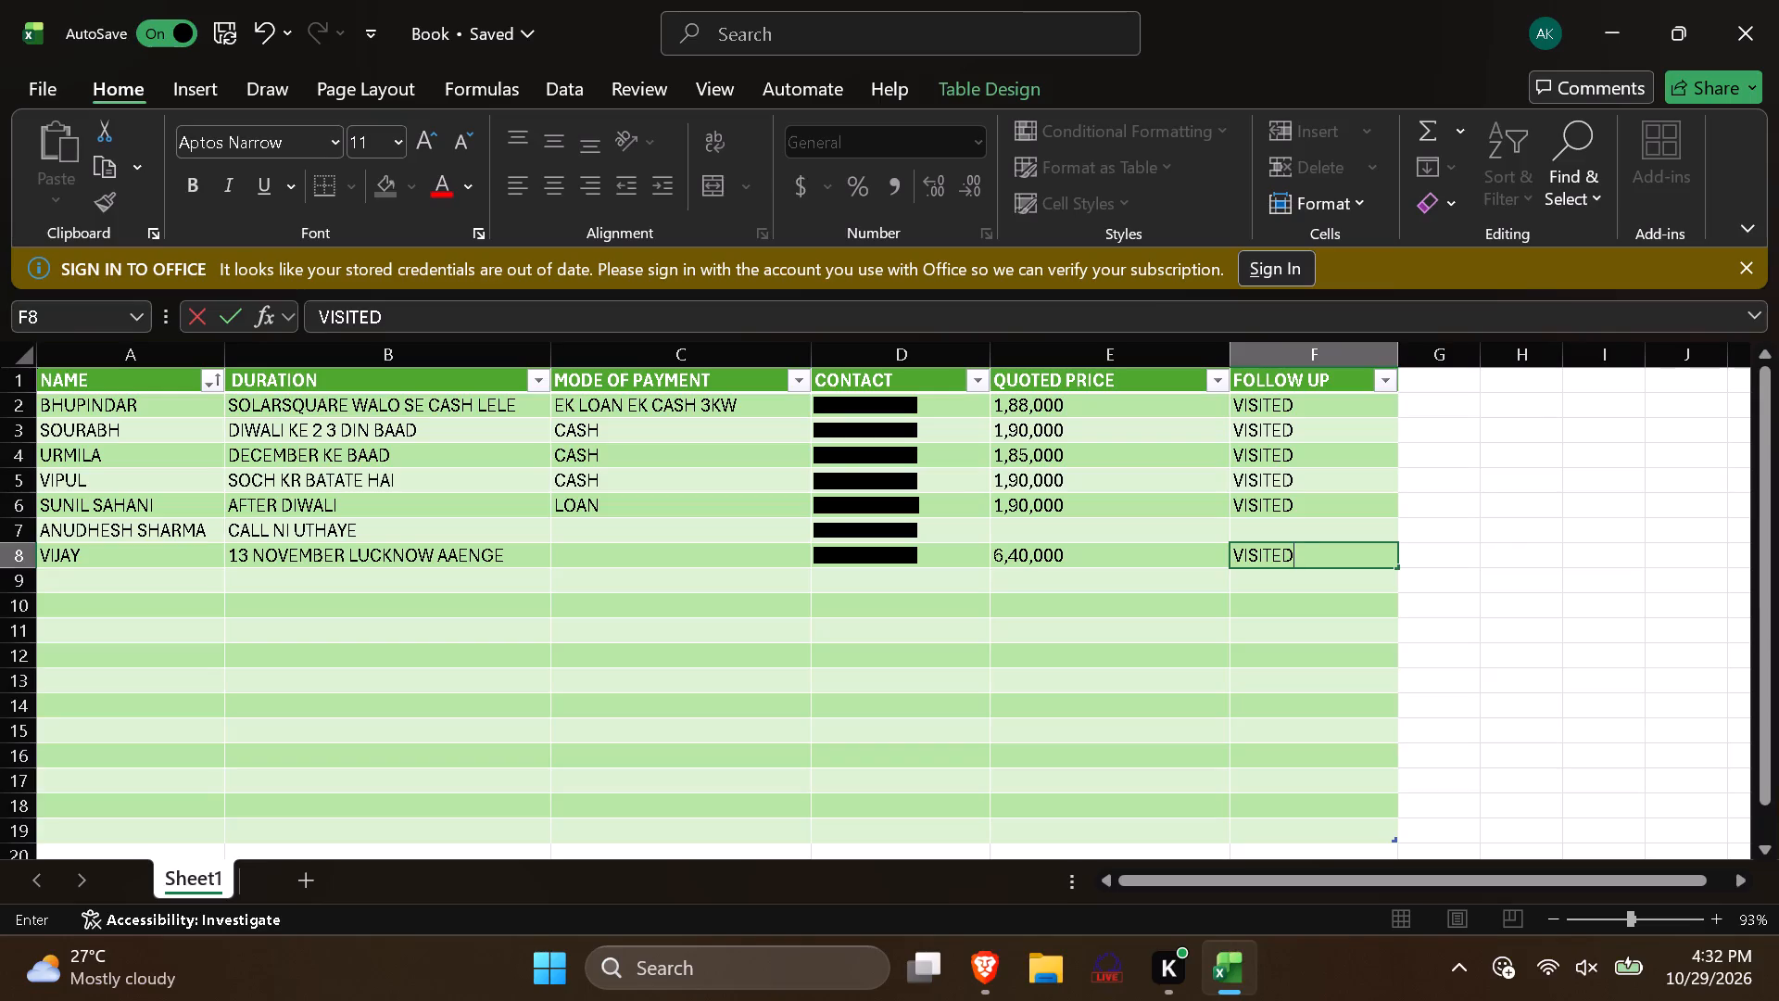
Add a customer record in row 9 with the NAME UTKARSH, DURATION FEBRUARY ME and MODE OF PAYMENT CASH.
{"action": "left_click", "coordinate": [107, 578]}
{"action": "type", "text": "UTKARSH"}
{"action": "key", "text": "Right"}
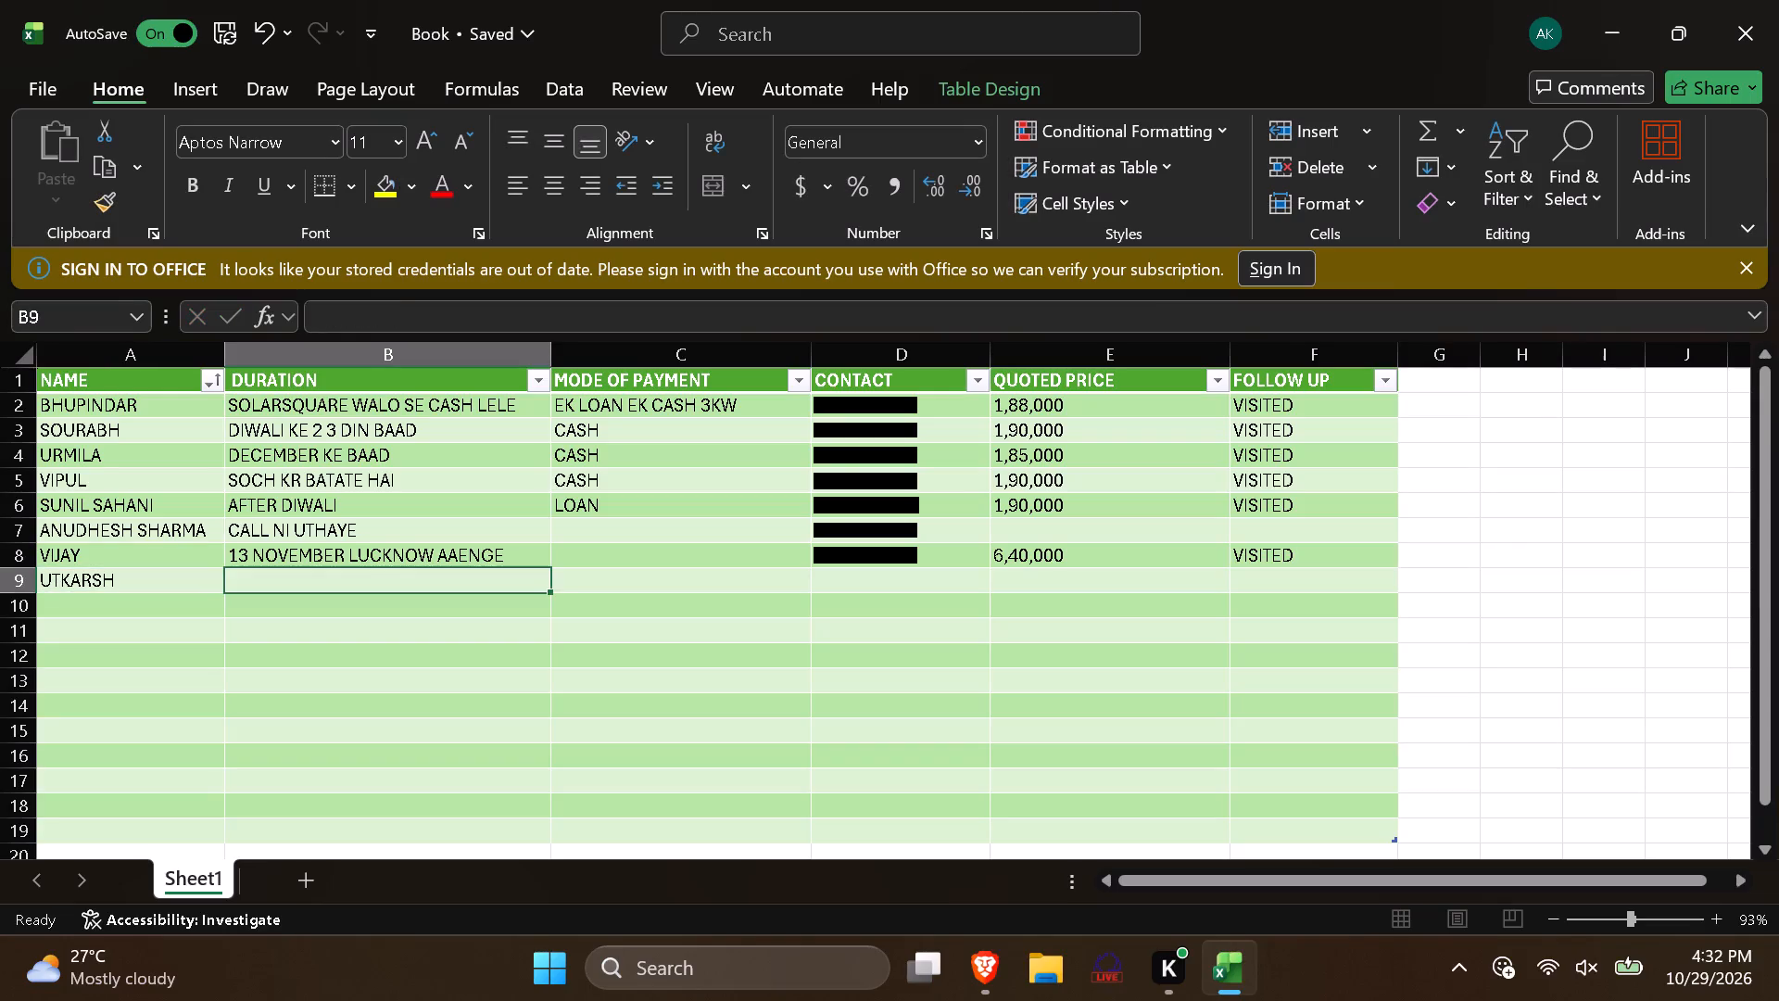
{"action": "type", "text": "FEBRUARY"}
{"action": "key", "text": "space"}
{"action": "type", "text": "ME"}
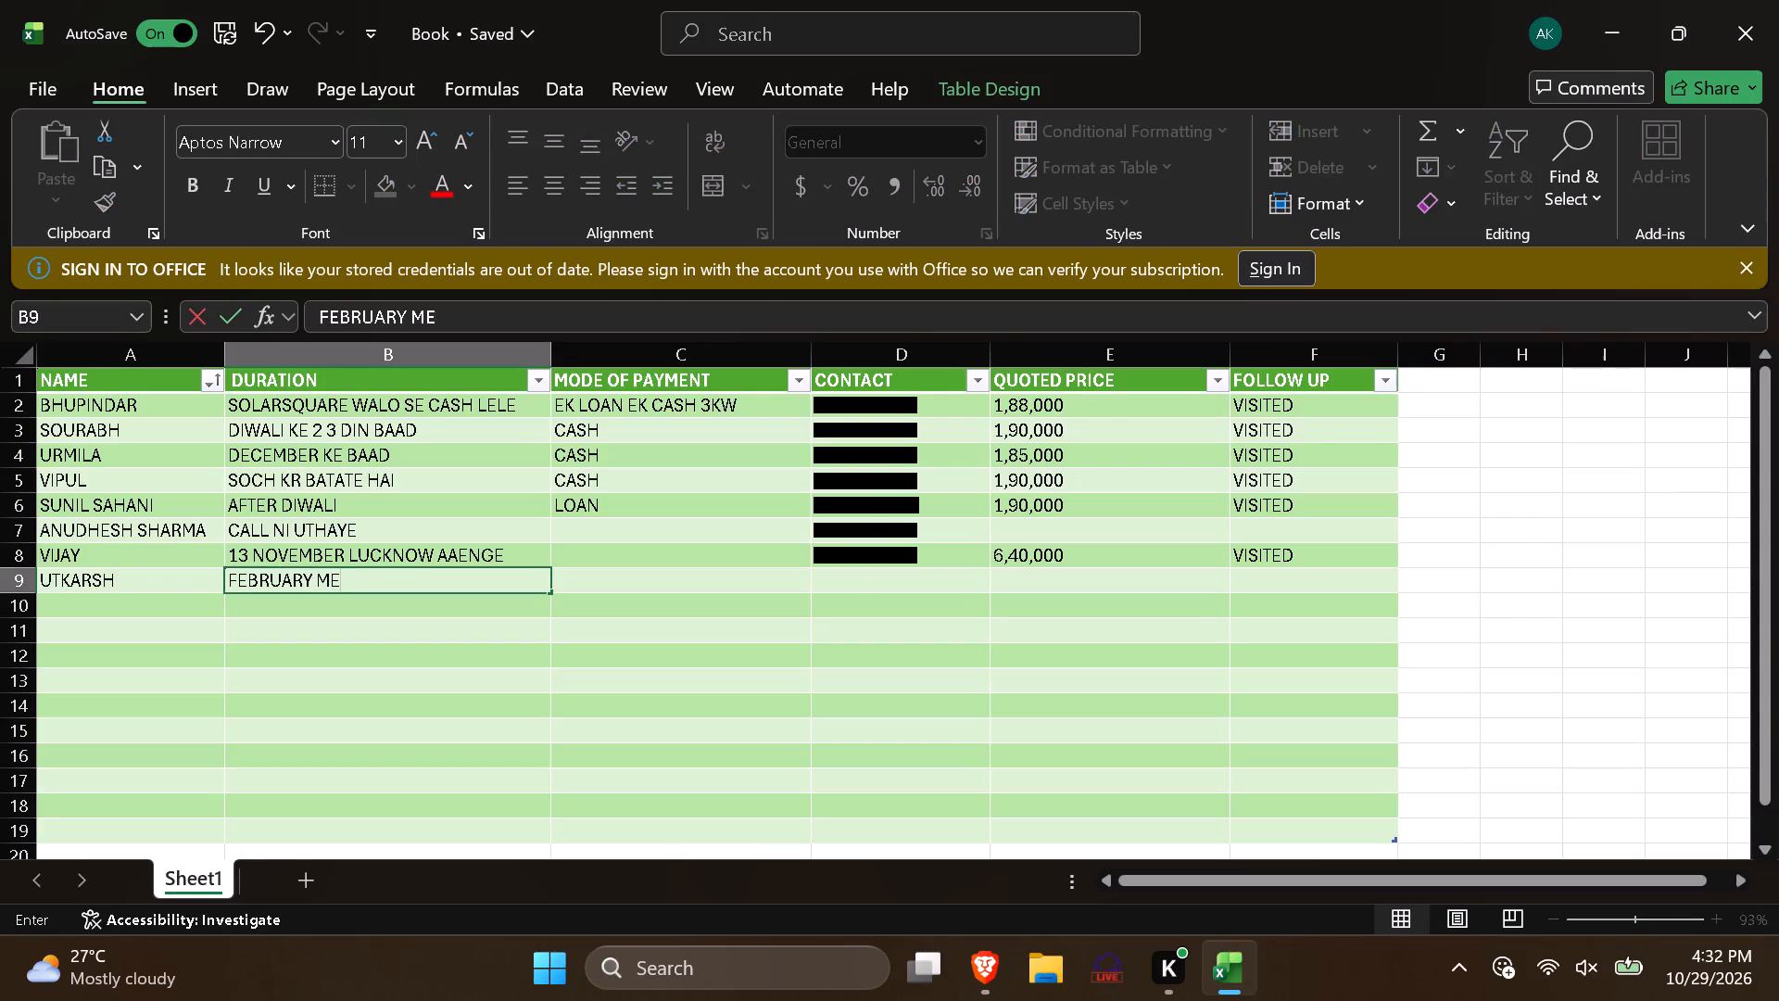
{"action": "left_click", "coordinate": [592, 579]}
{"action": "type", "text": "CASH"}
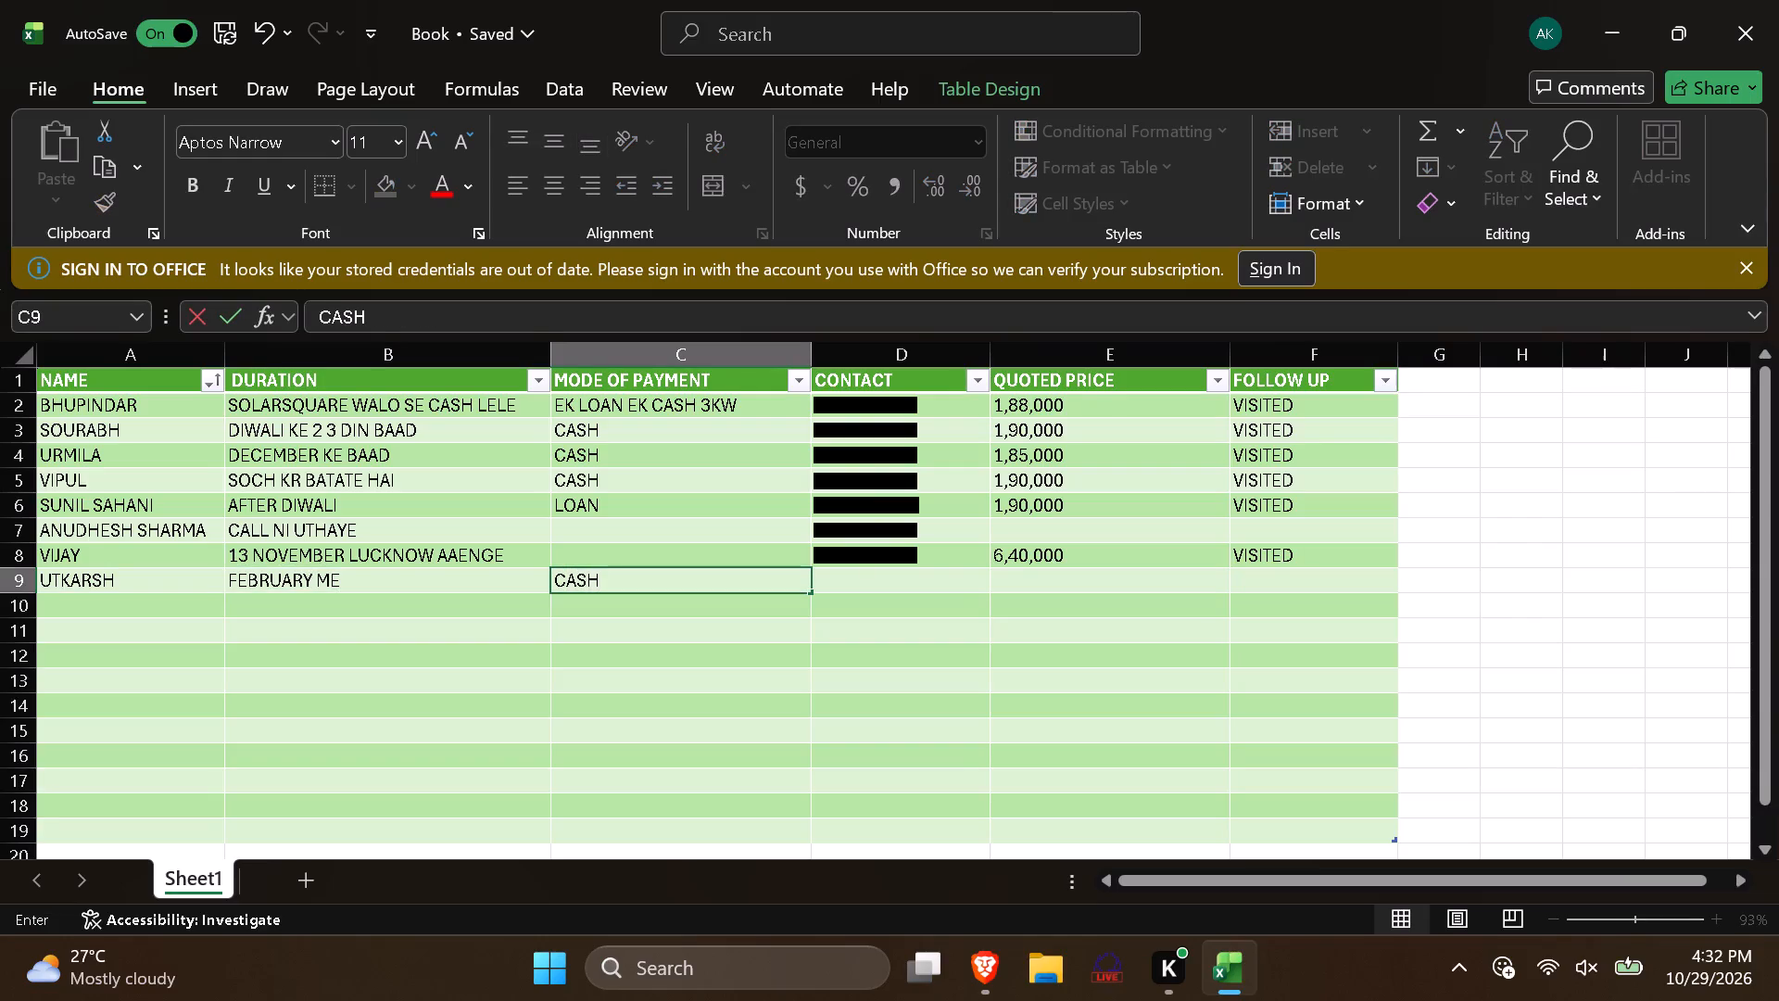
Enter the customer's phone number in the CONTACT cell D9 of the UTKARSH row.
{"action": "left_click", "coordinate": [961, 582]}
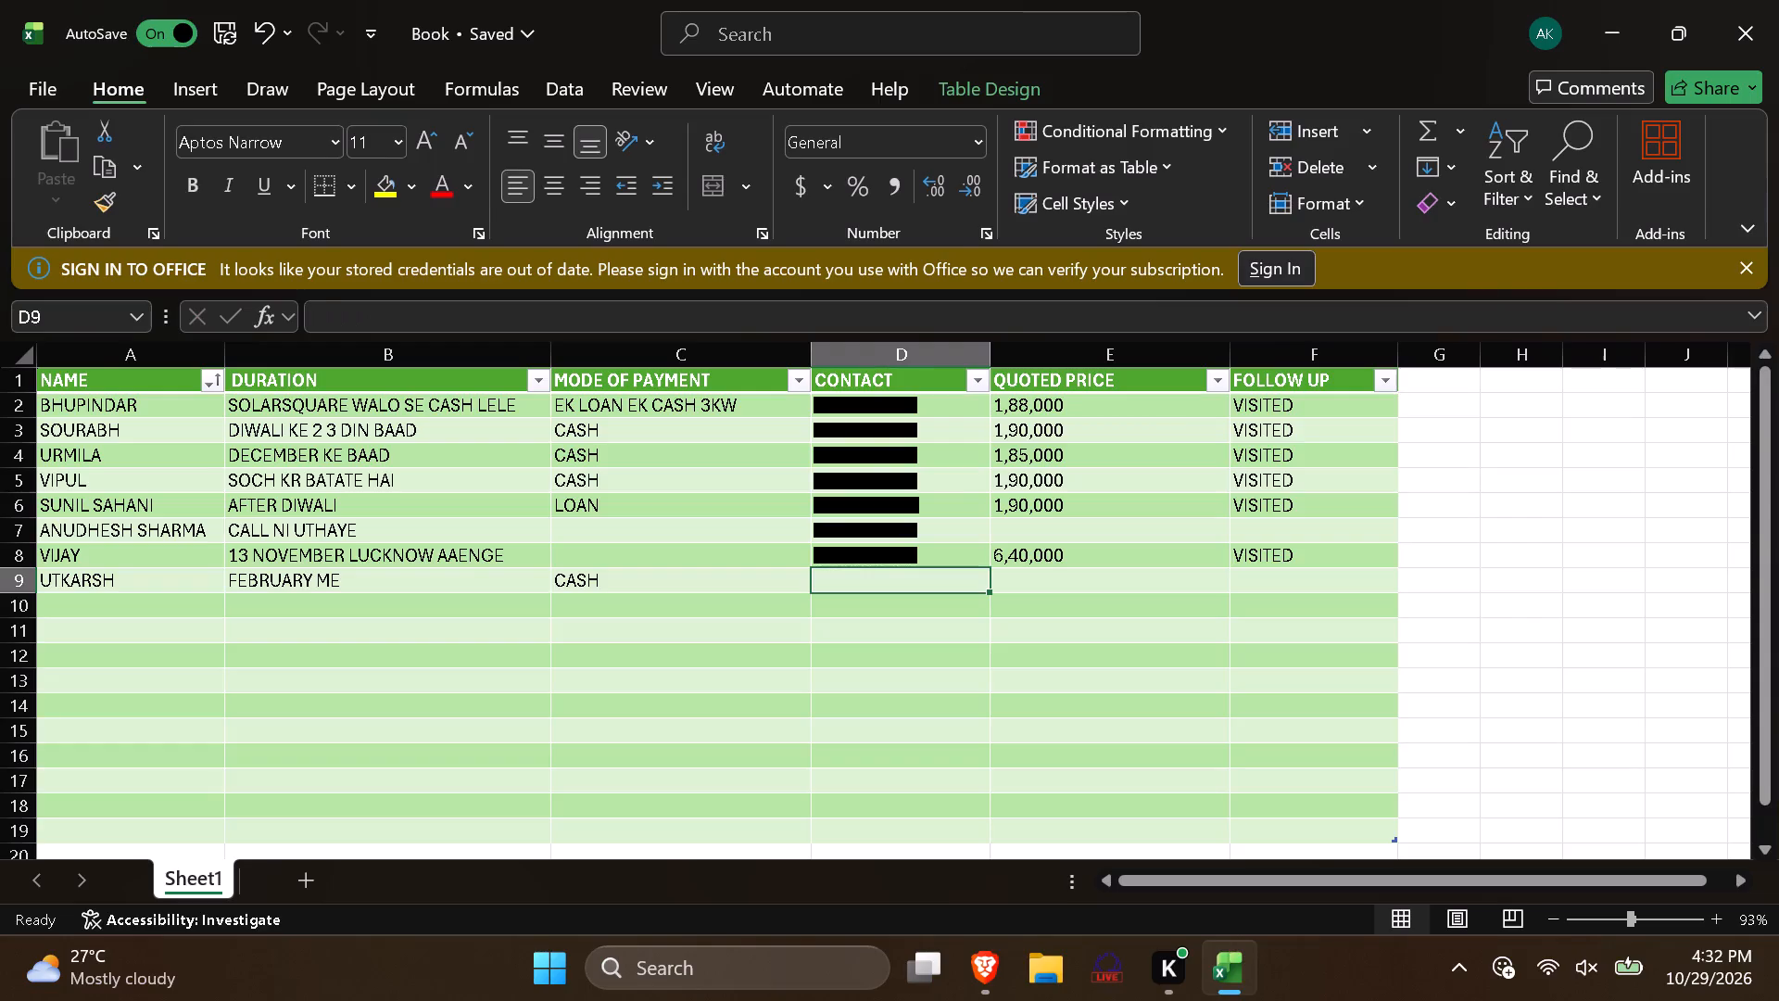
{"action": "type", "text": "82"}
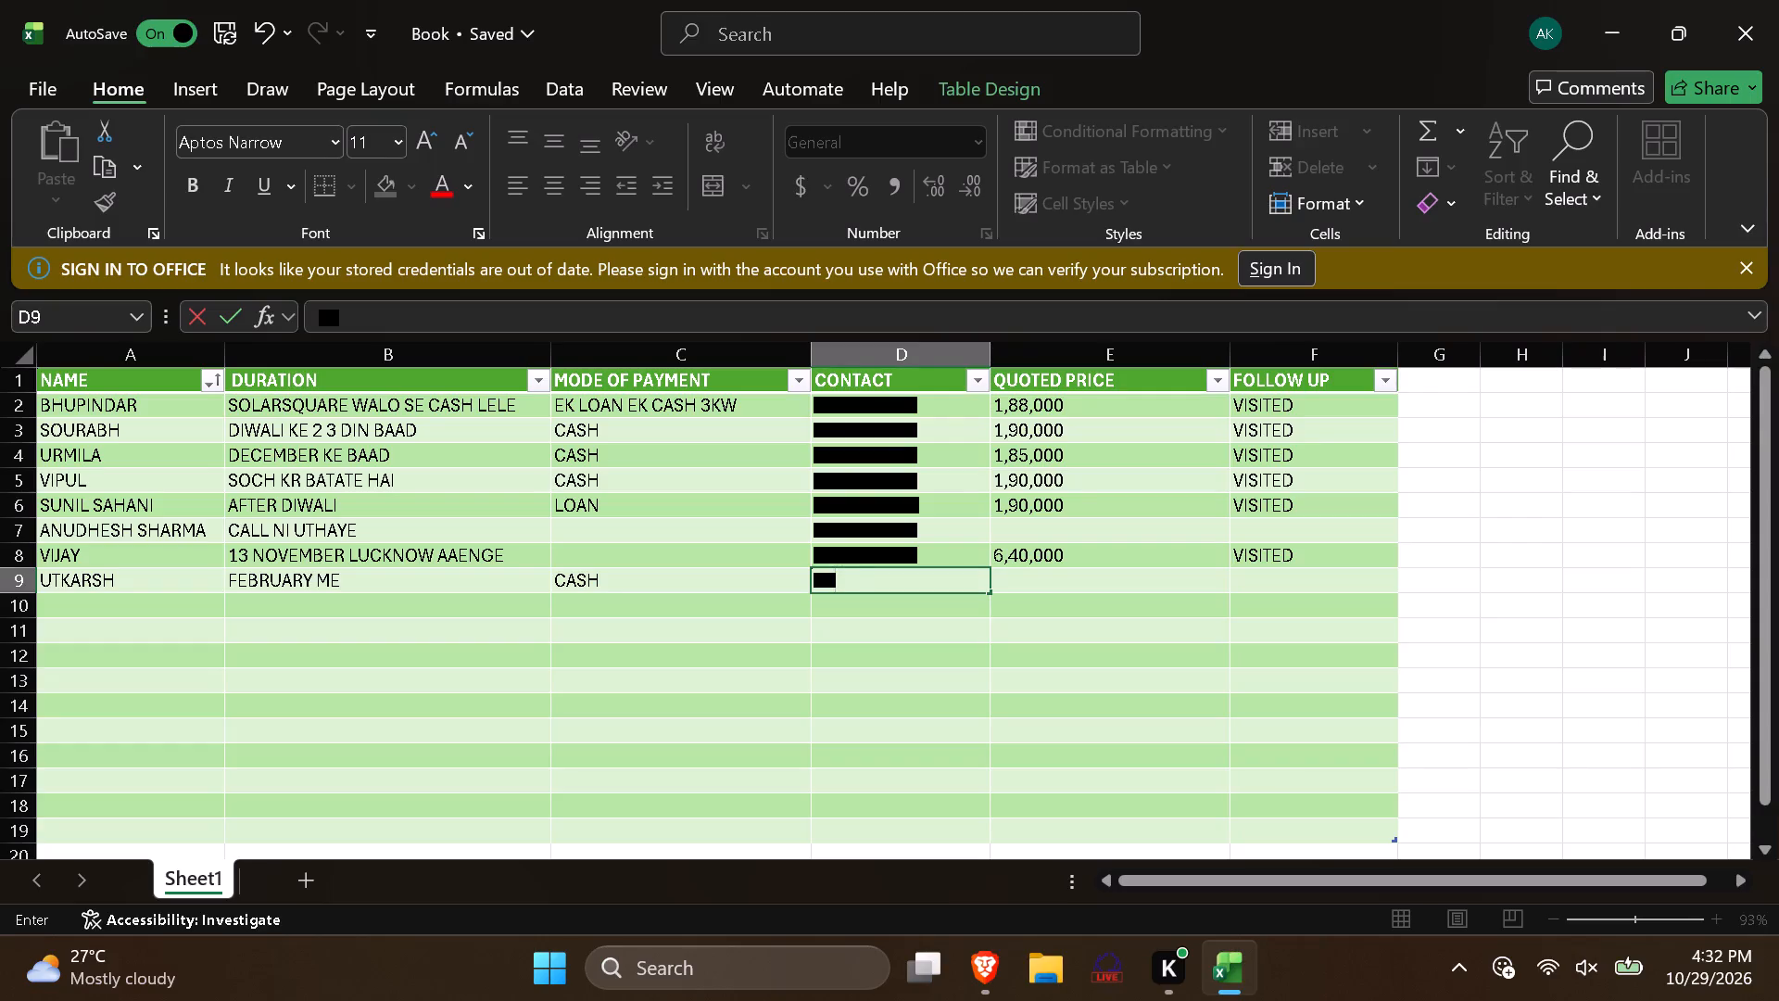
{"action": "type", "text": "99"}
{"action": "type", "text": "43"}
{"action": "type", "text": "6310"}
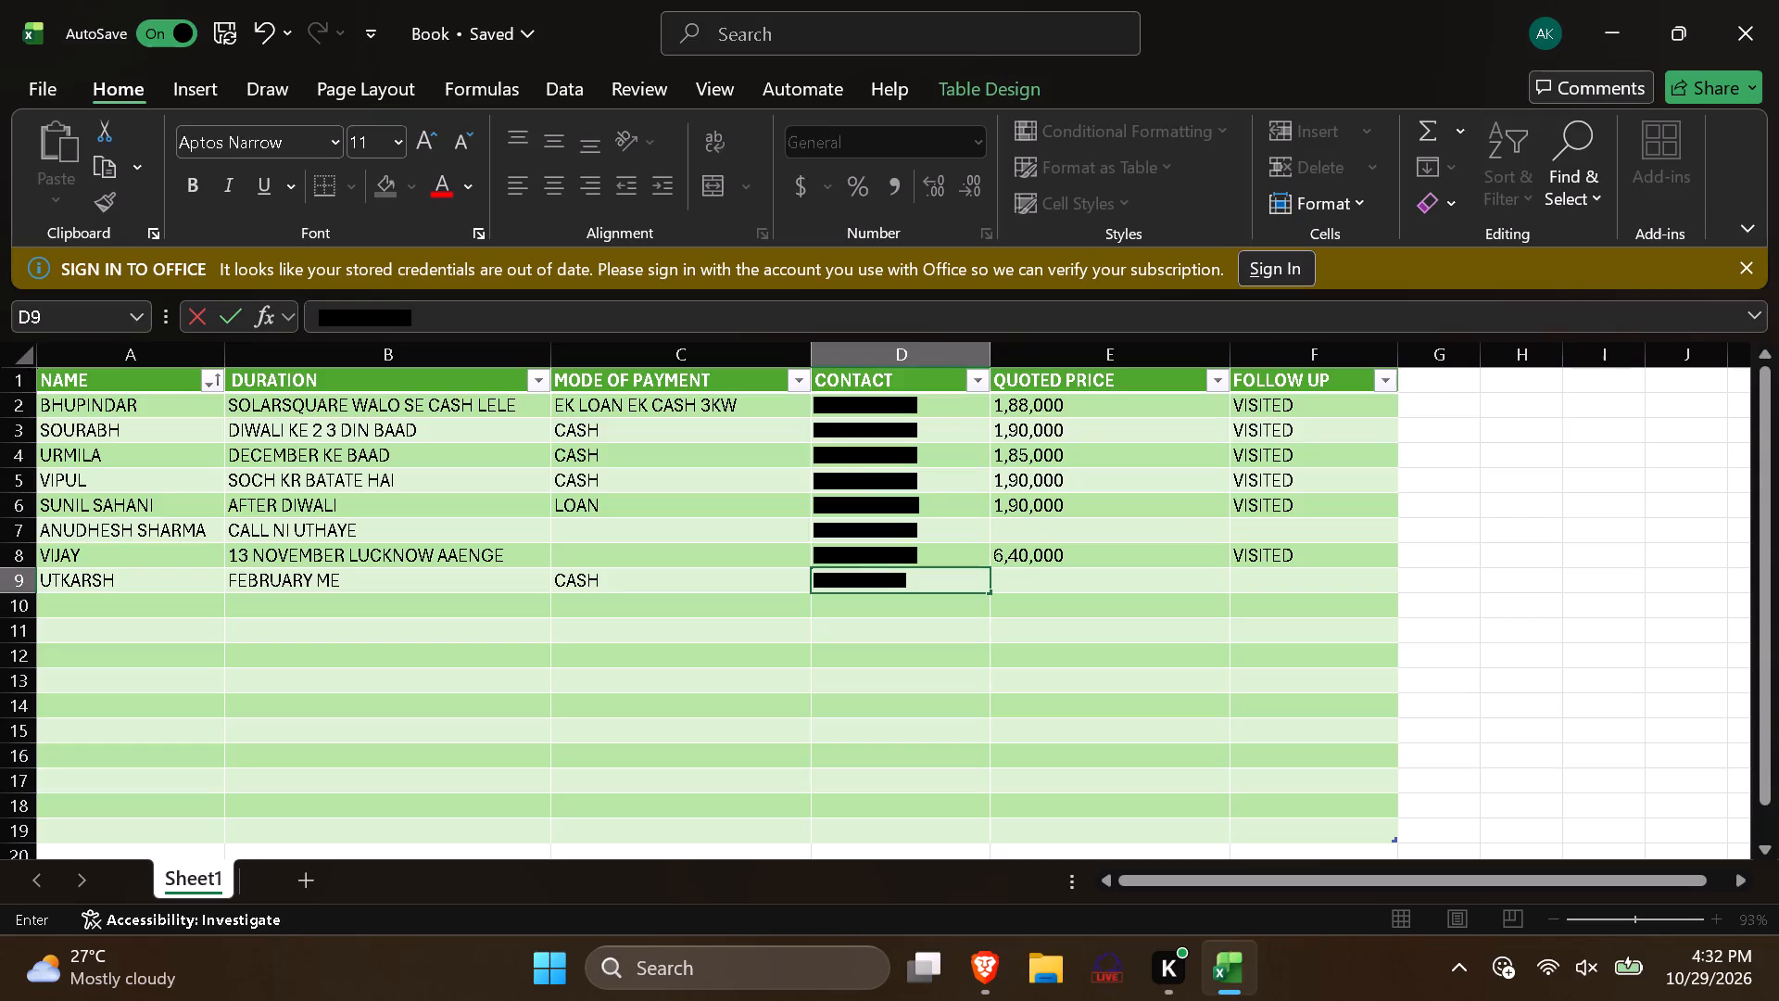
Fill in the UTKARSH row with a QUOTED PRICE of 2,50,000 in E9 and a FOLLOW UP status of VISITED in F9.
{"action": "left_click", "coordinate": [1021, 586]}
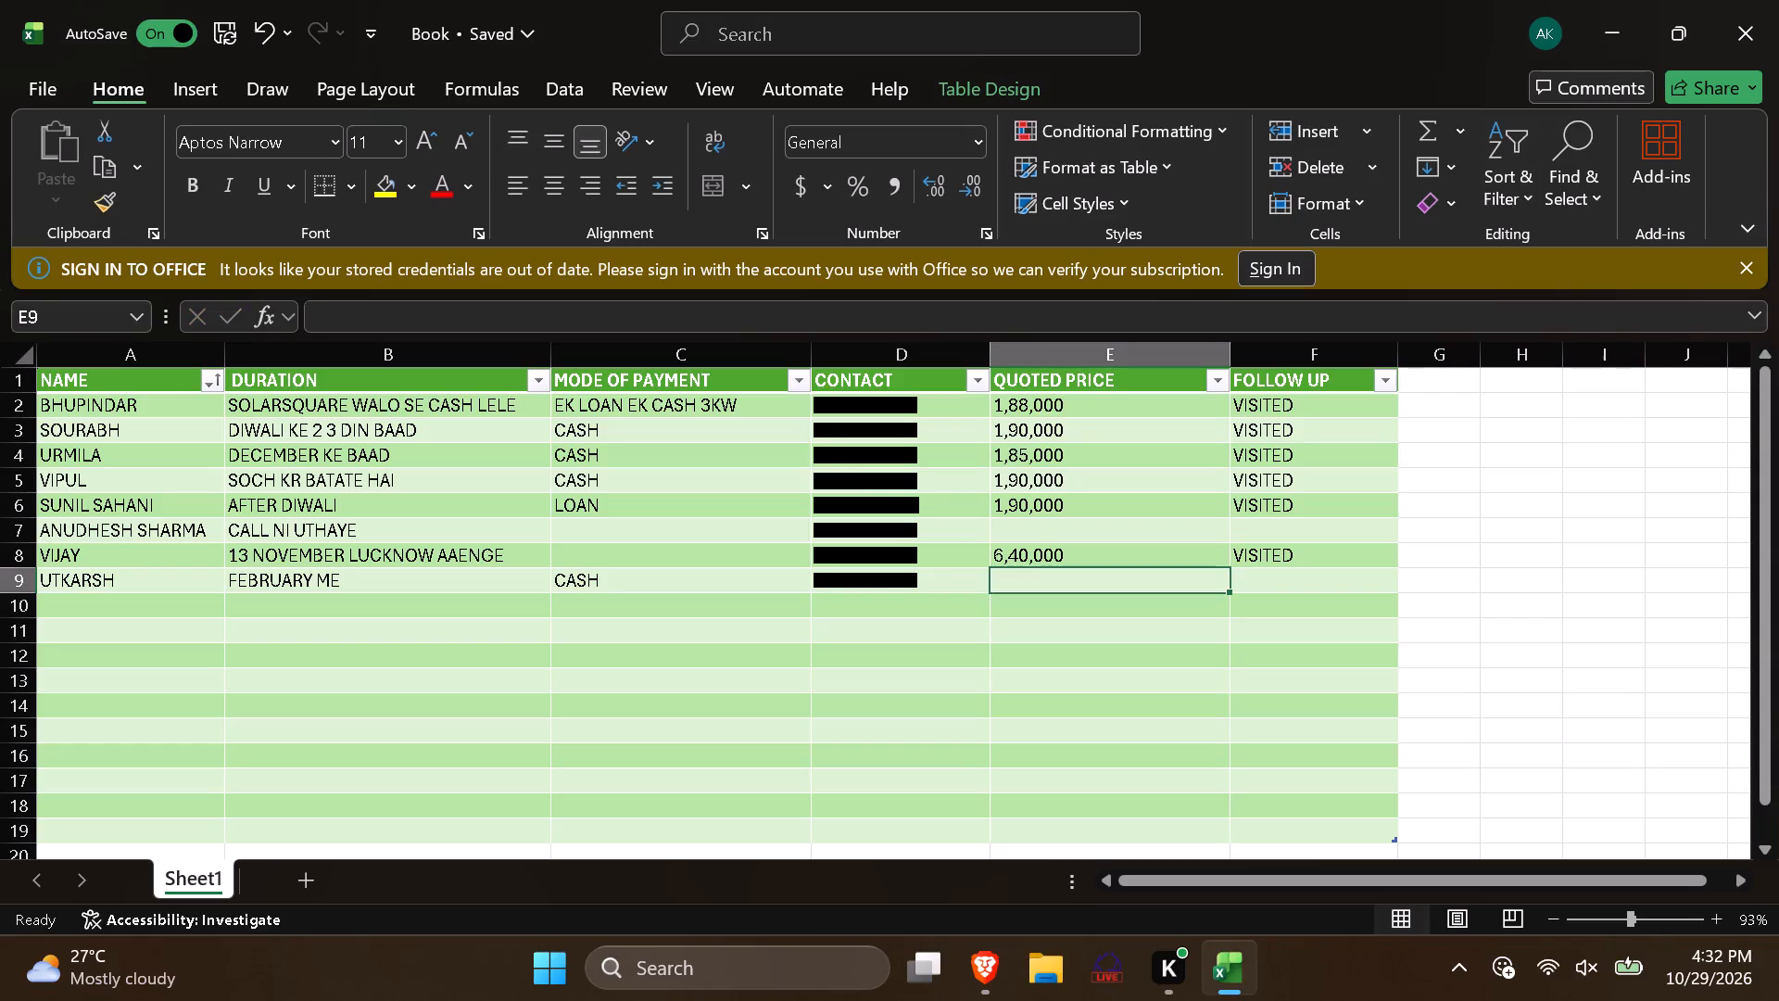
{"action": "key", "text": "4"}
{"action": "key", "text": "BackSpace"}
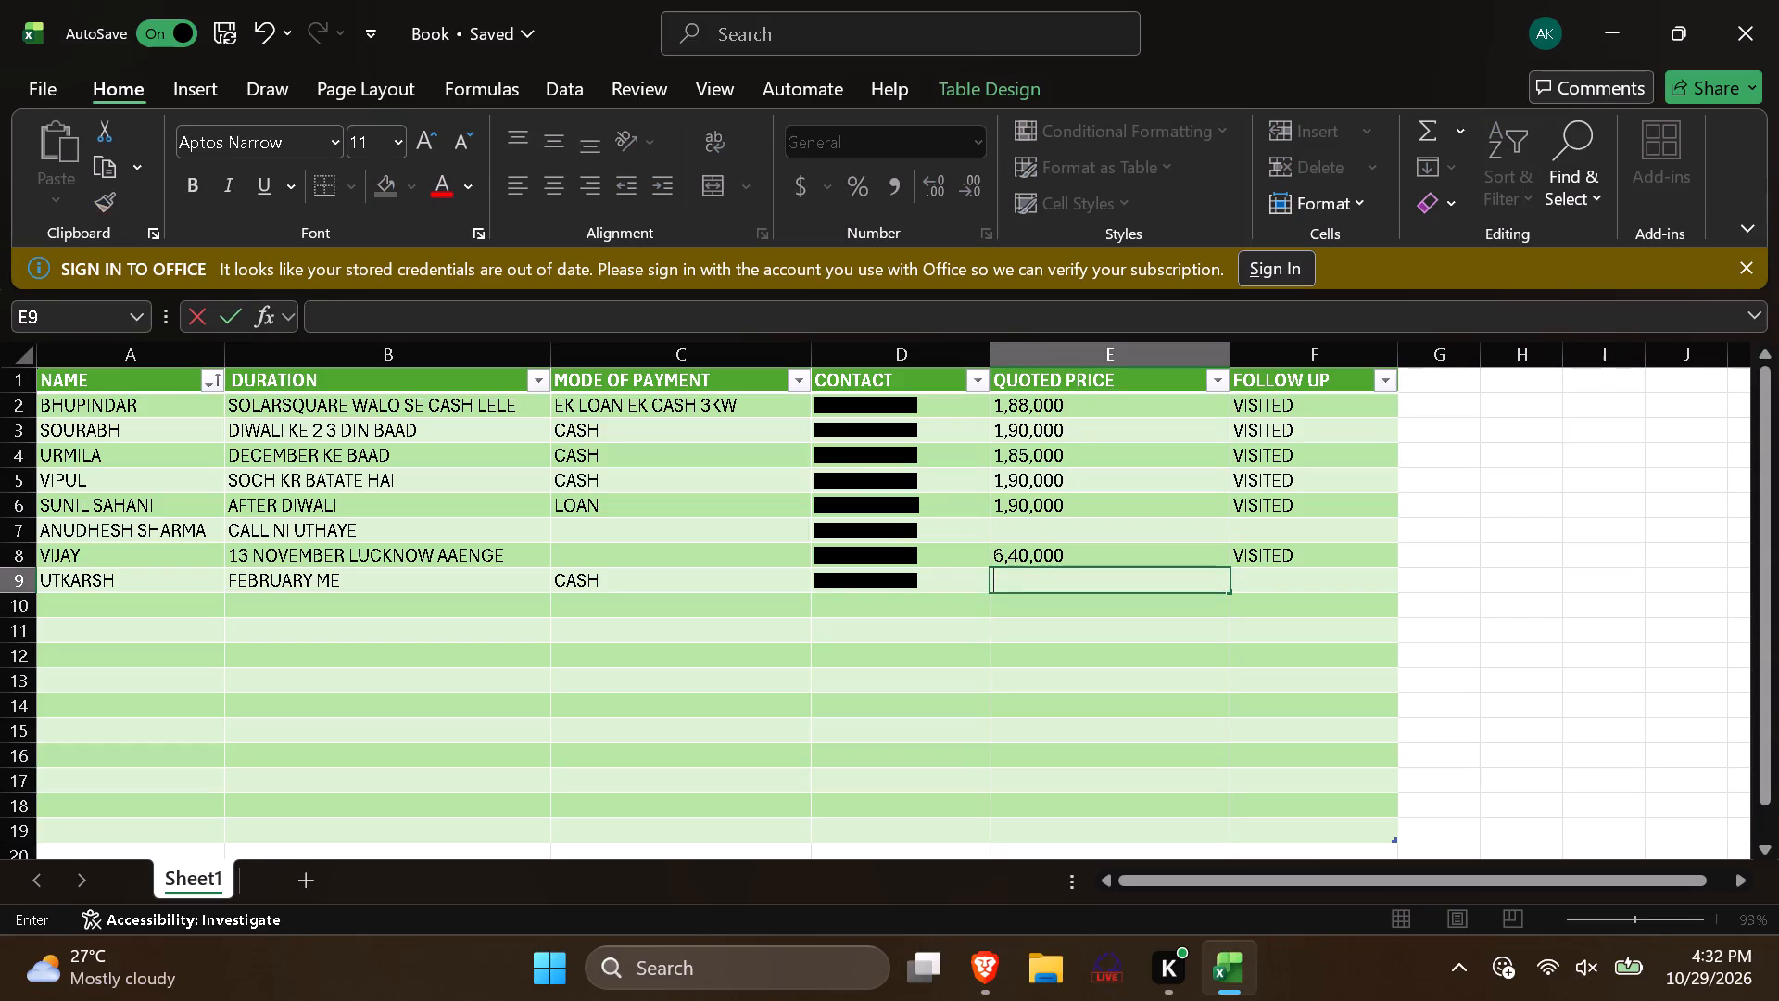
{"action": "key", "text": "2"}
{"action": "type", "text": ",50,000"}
{"action": "left_click", "coordinate": [1289, 574]}
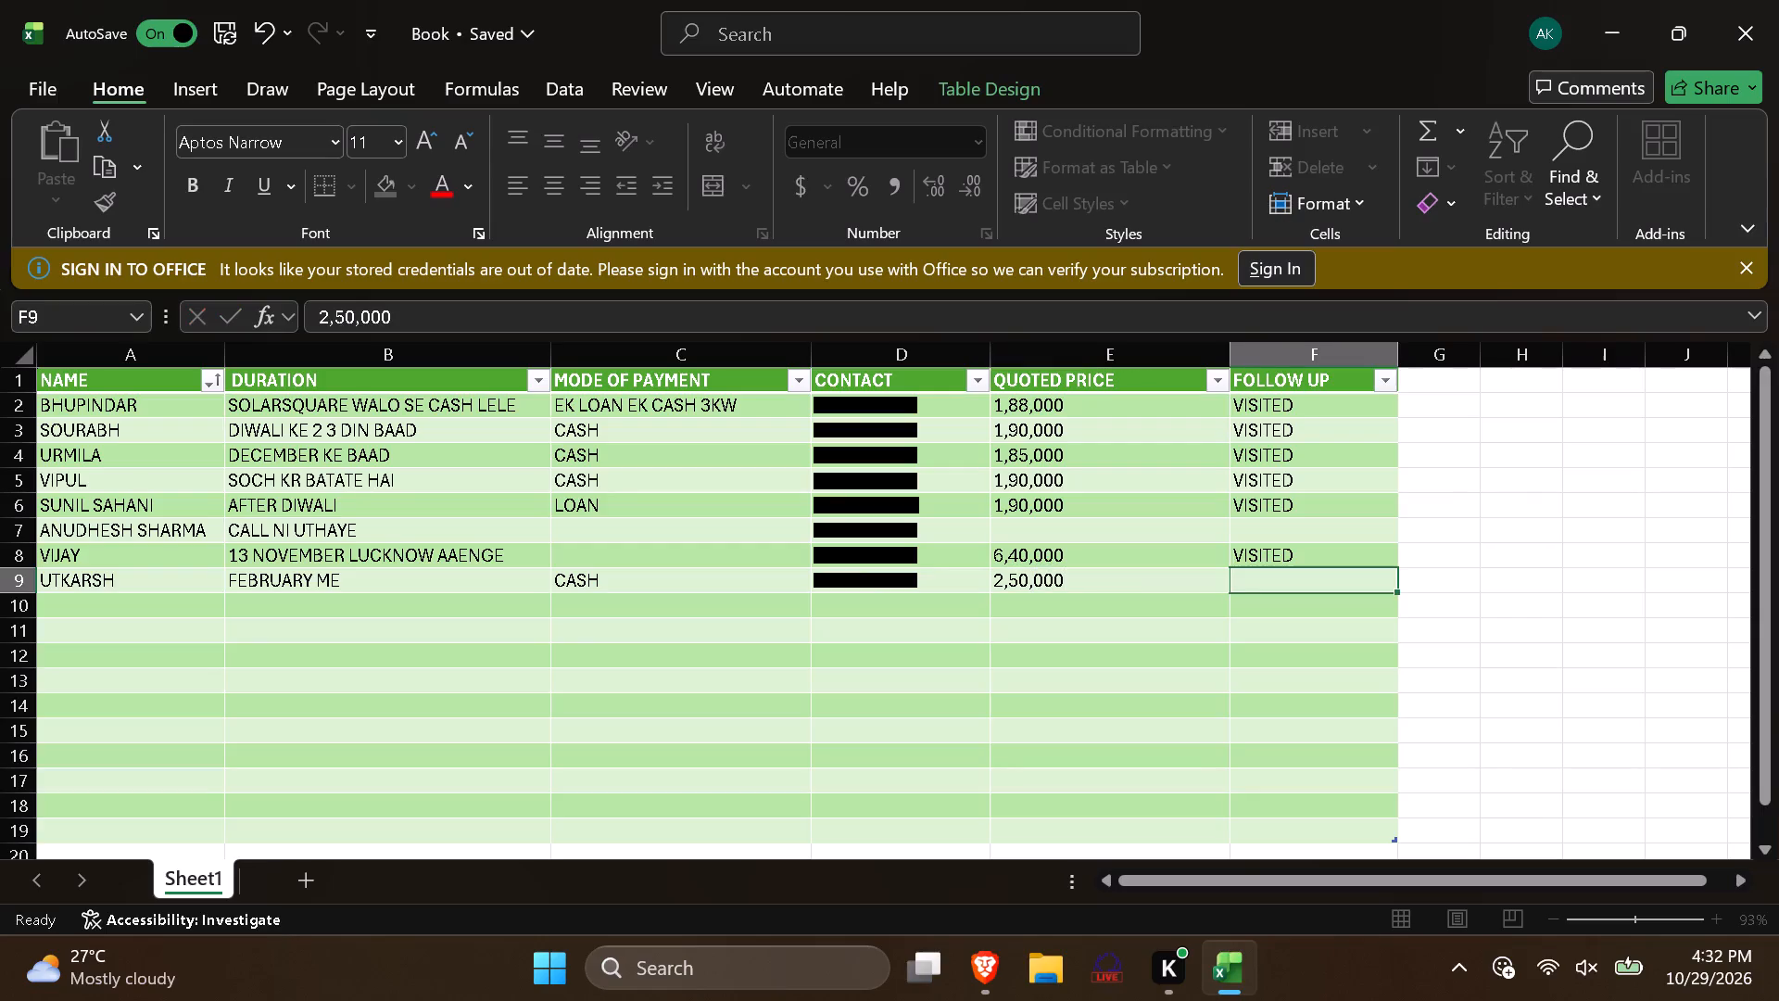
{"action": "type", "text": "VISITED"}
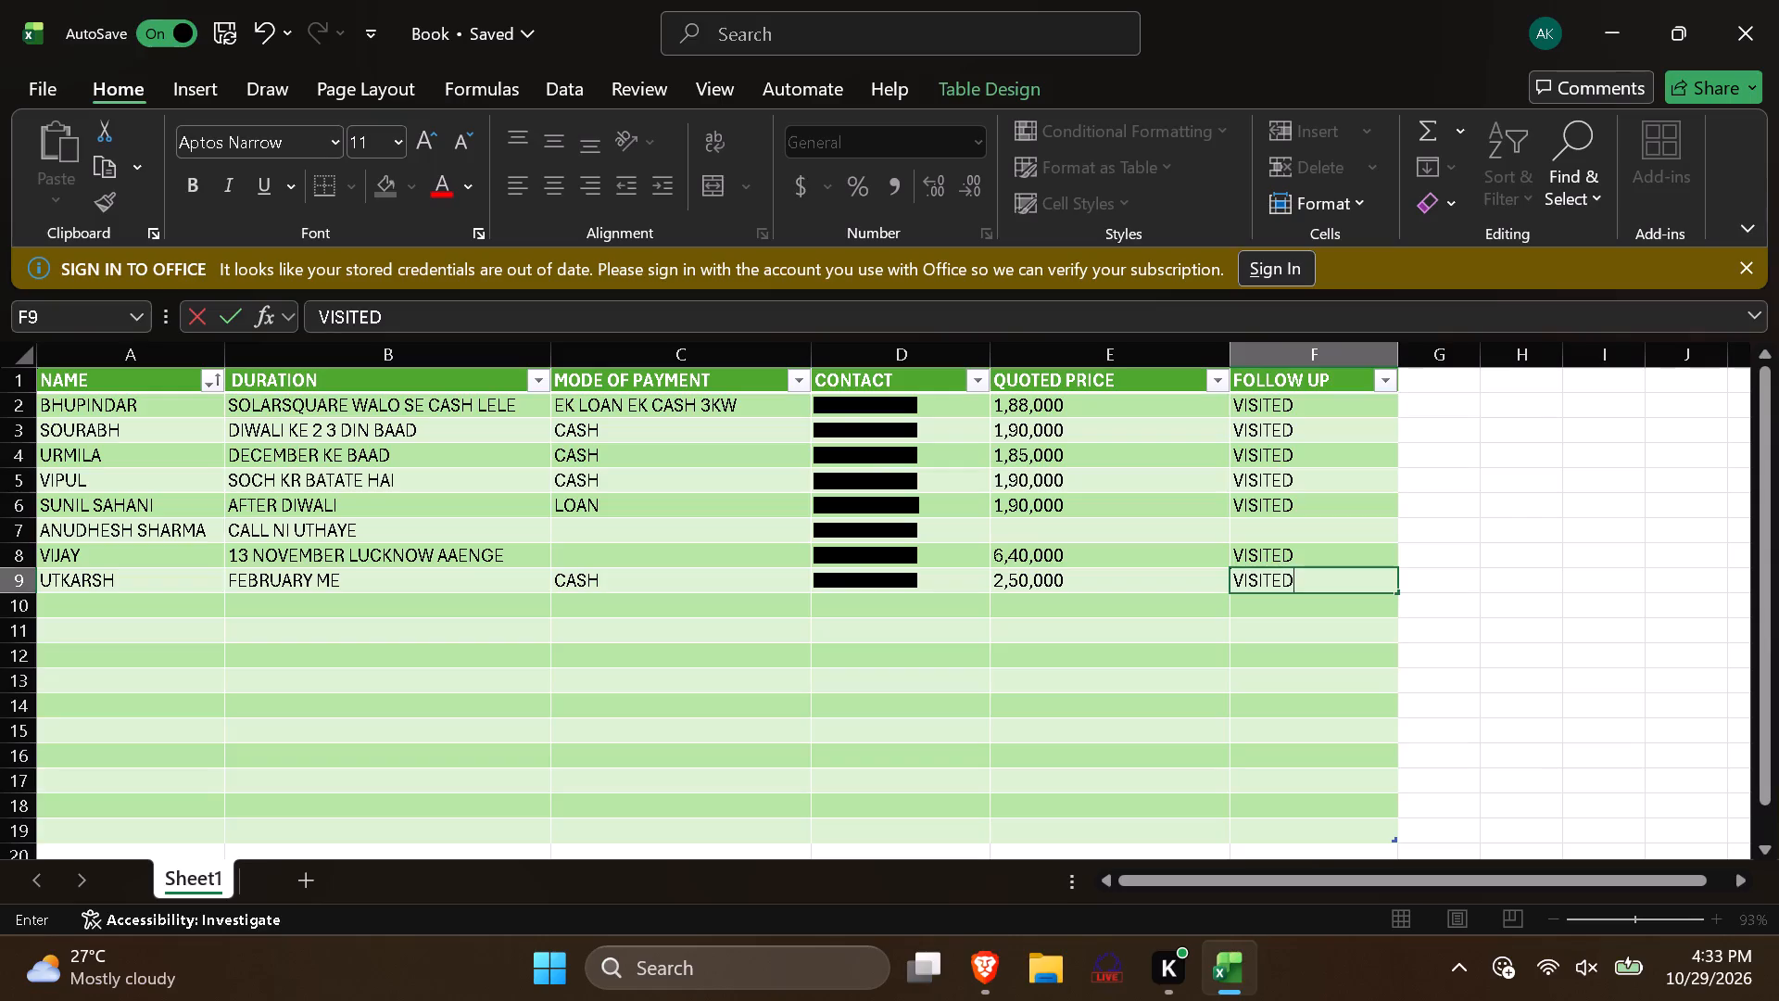
{"action": "left_click", "coordinate": [101, 607]}
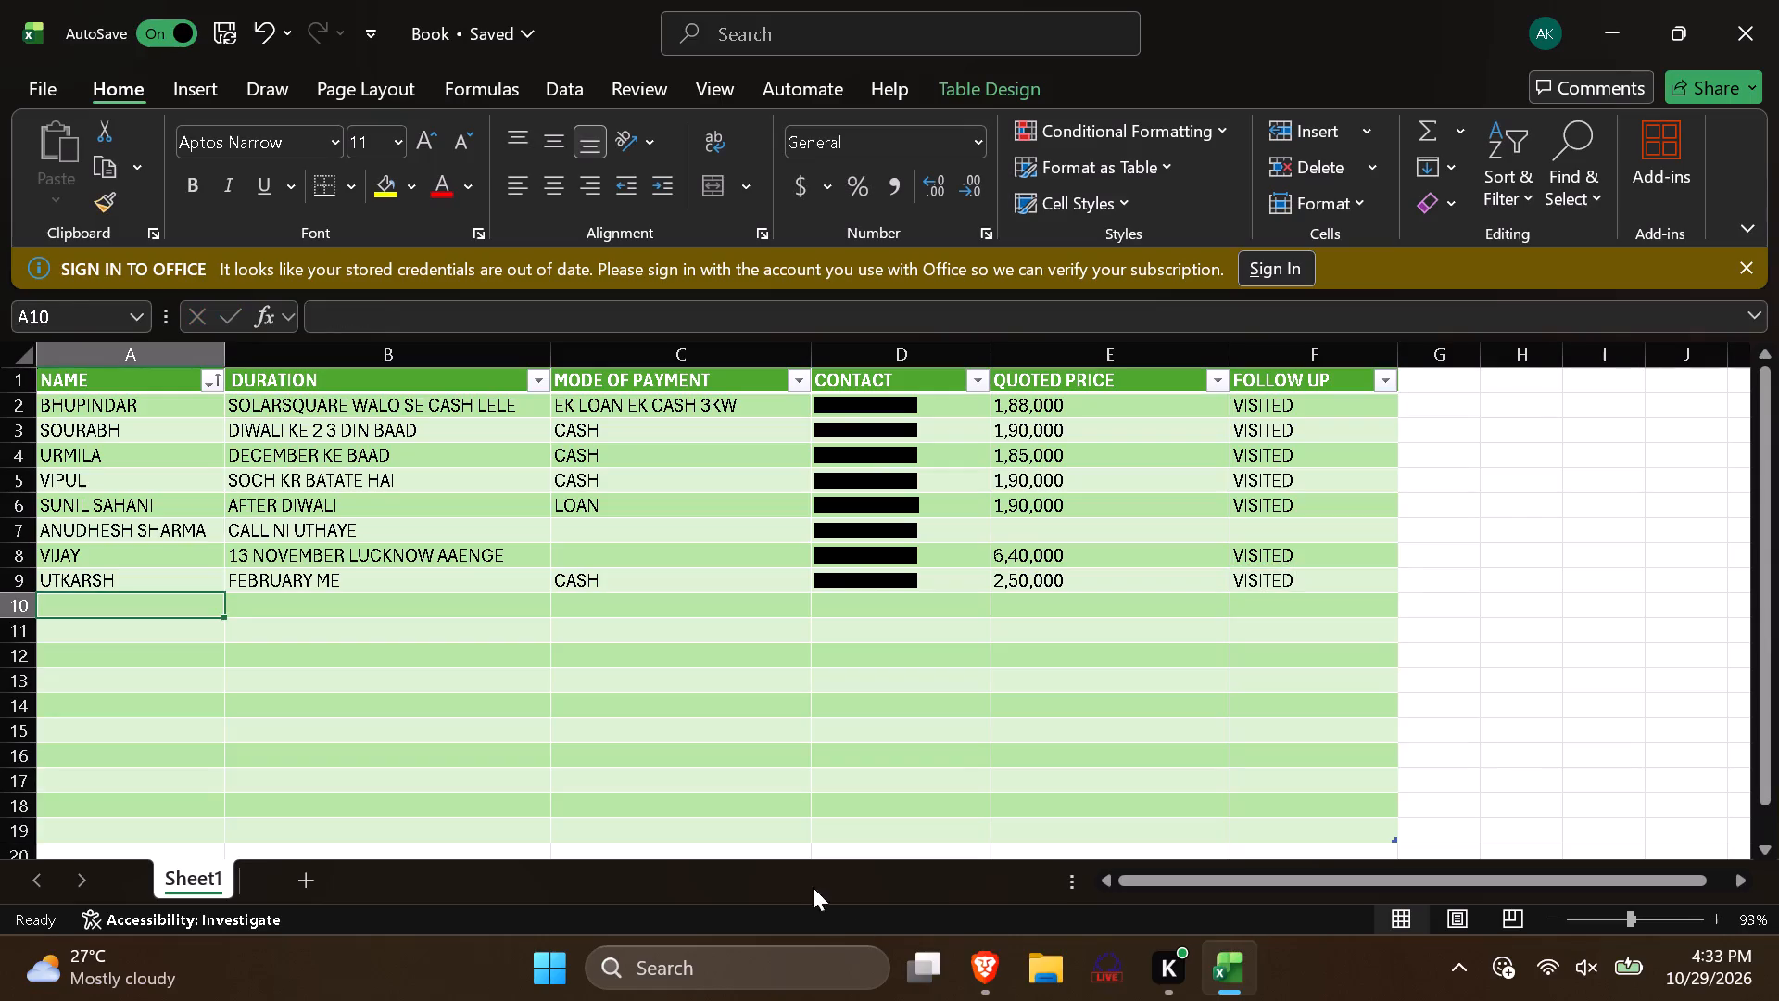
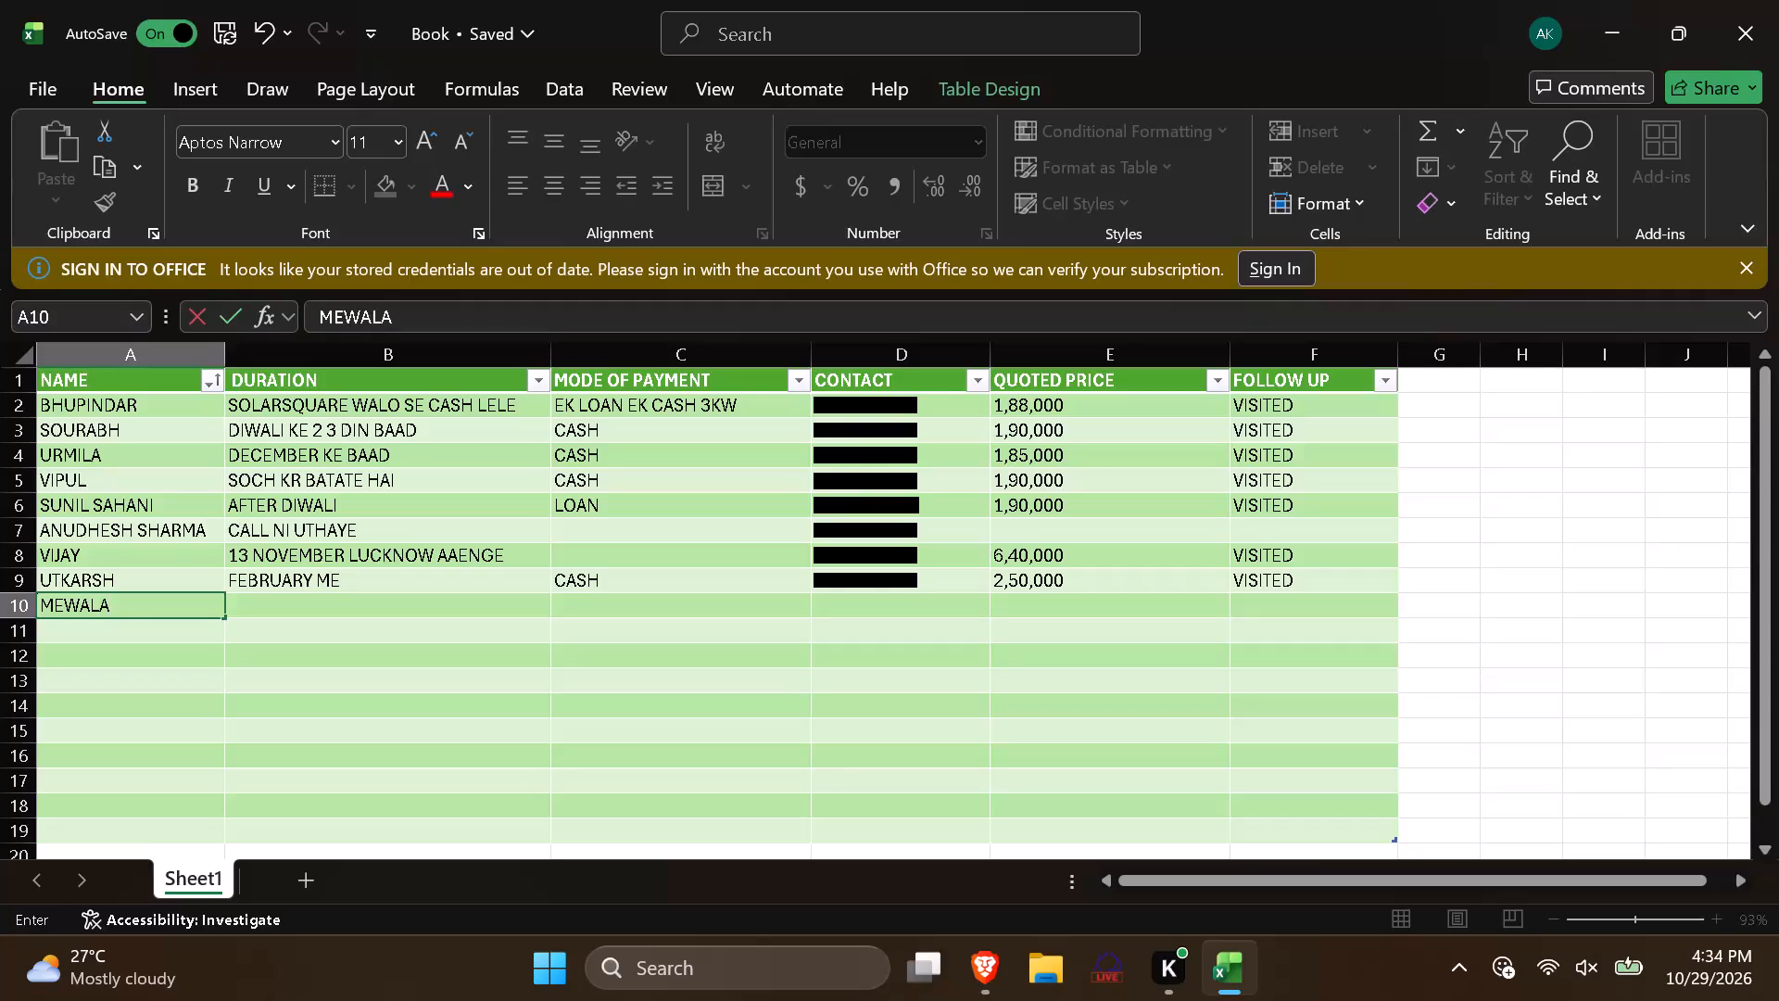
Fill in row 10 of the customer table with DURATION AFTER DIWALI in B10 and MODE OF PAYMENT CASH in C10.
{"action": "left_click", "coordinate": [293, 608]}
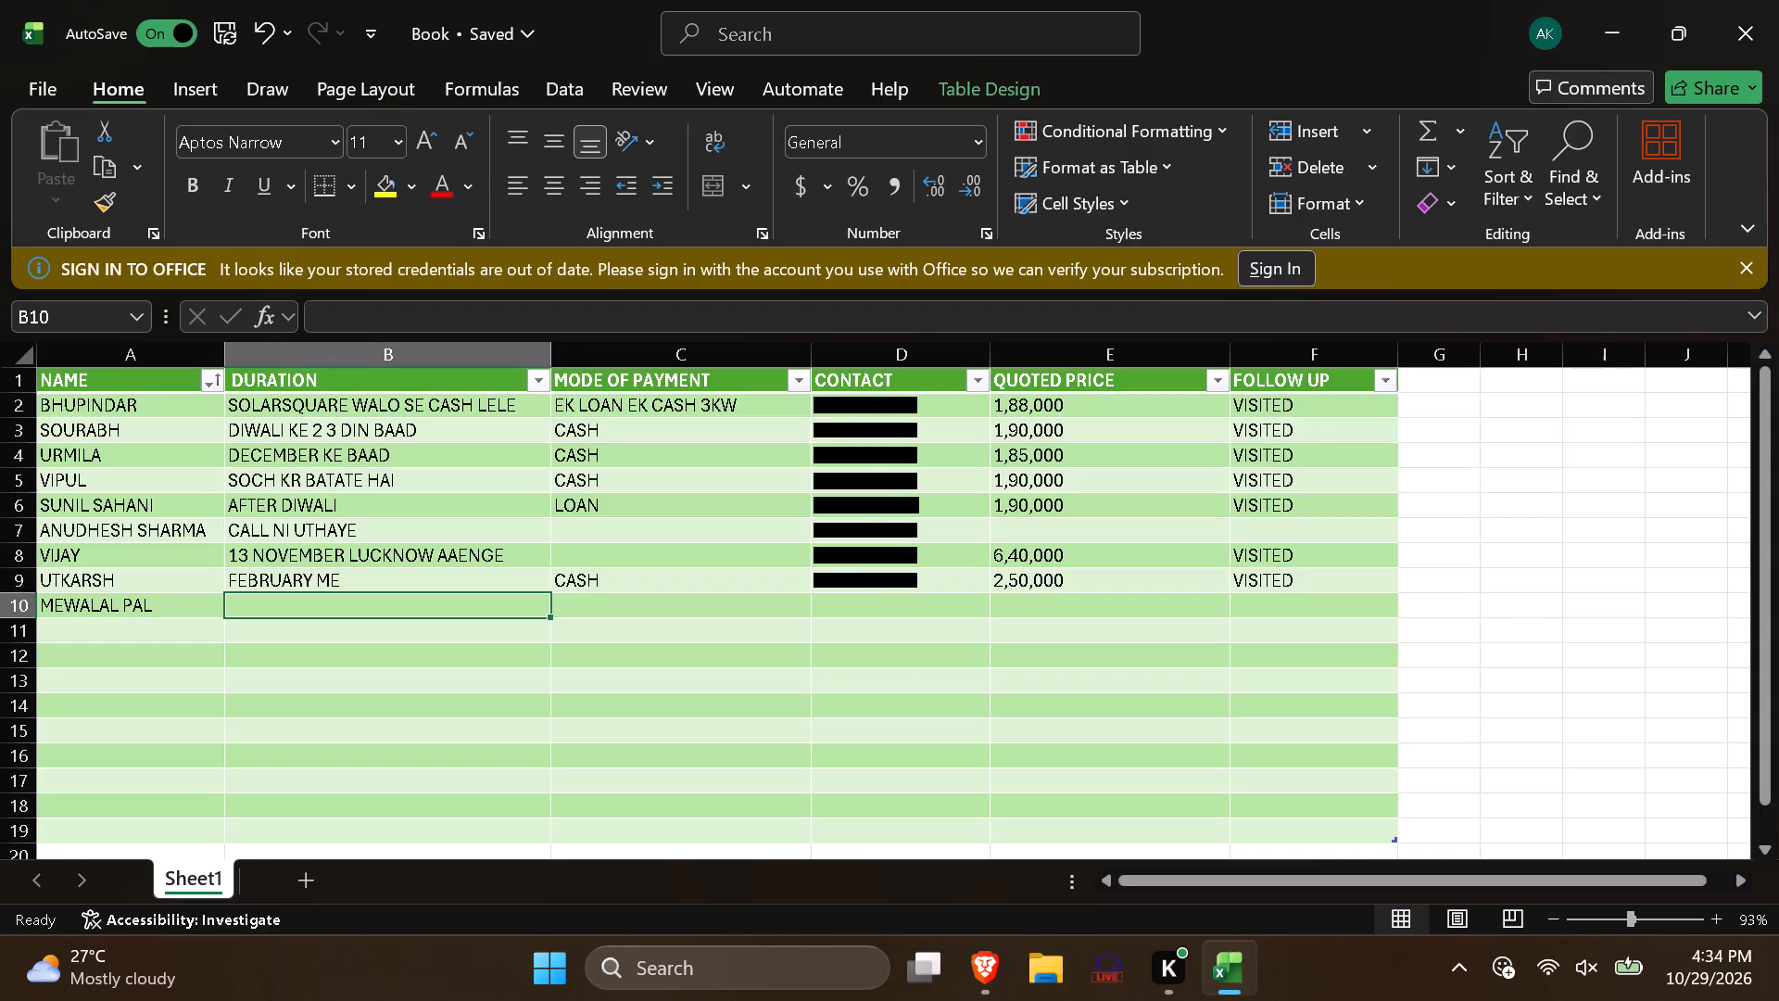
{"action": "type", "text": "AFTER"}
{"action": "key", "text": "space"}
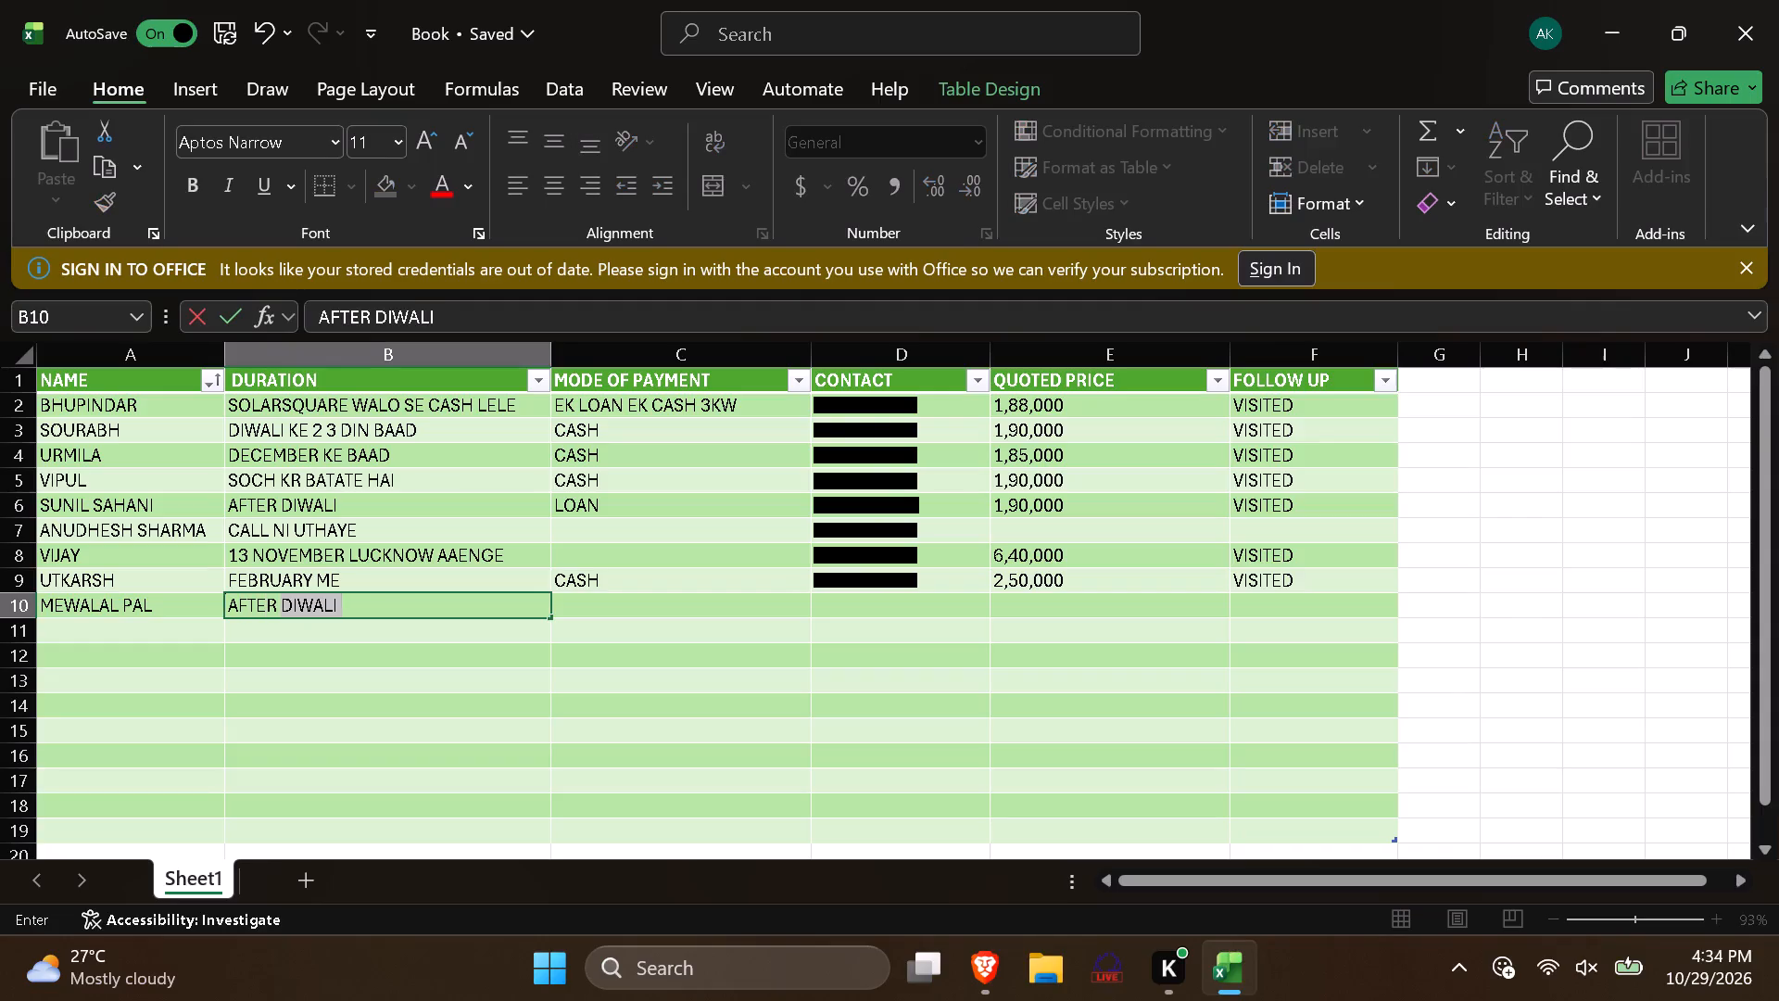
{"action": "key", "text": "Return"}
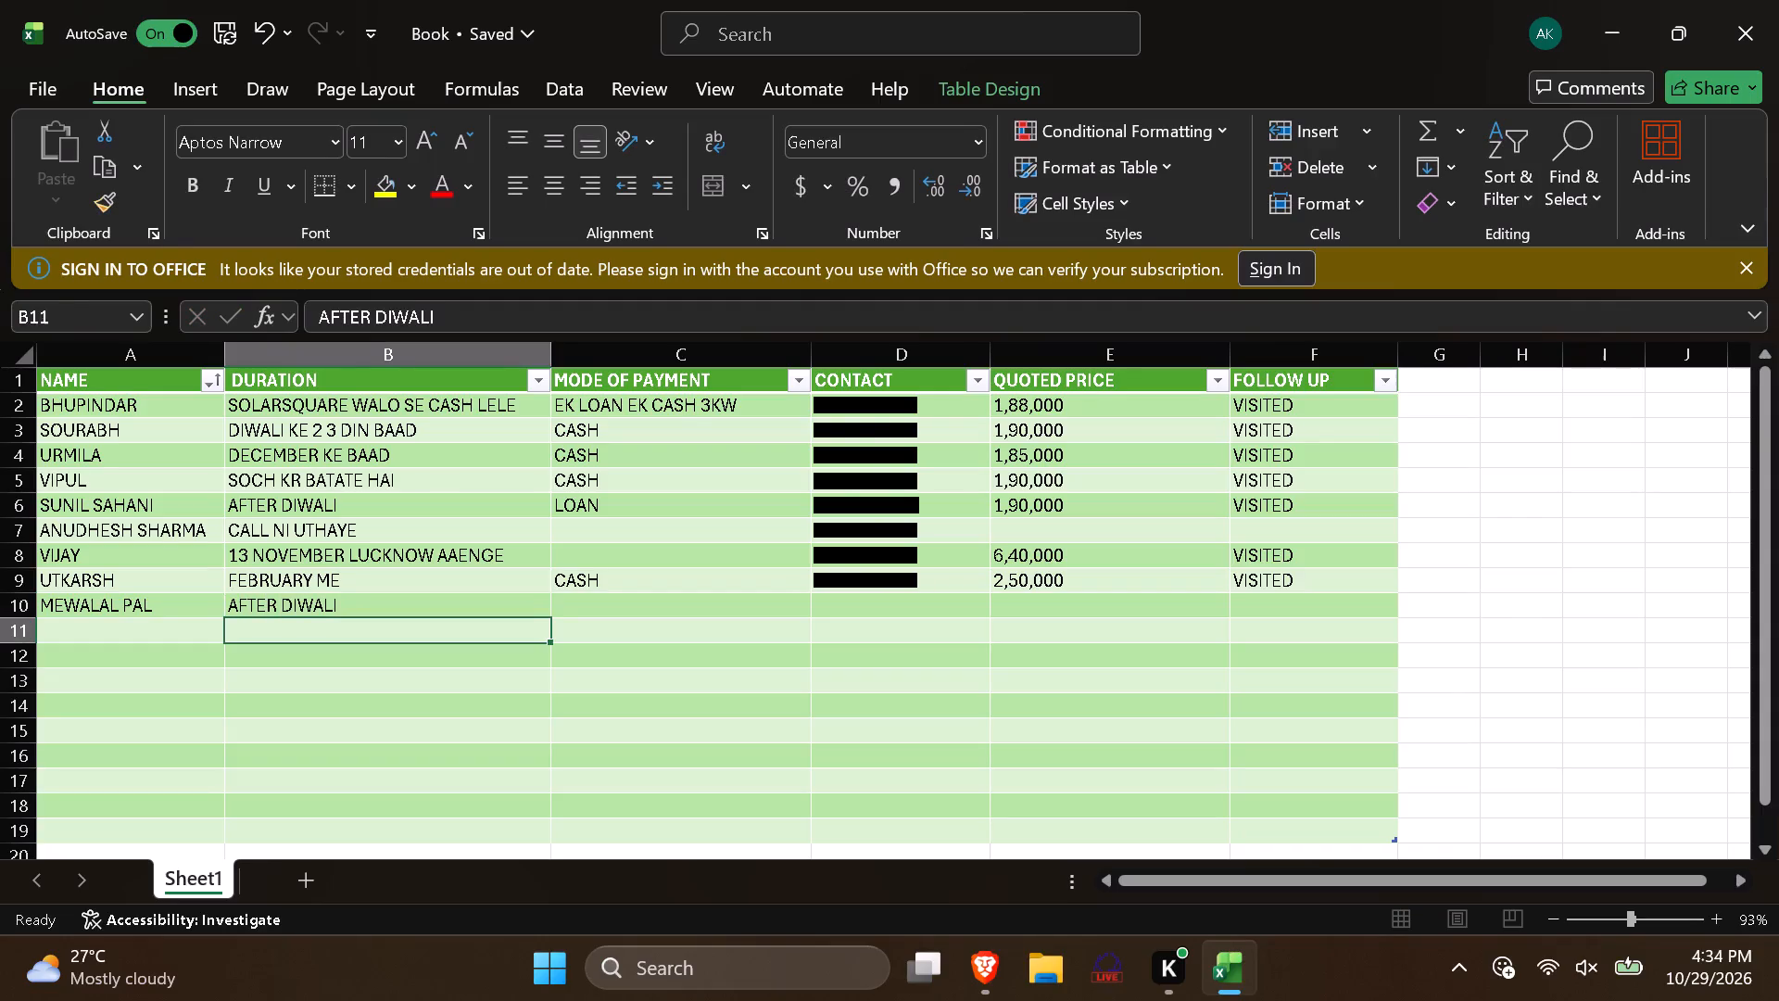
{"action": "left_click", "coordinate": [635, 615]}
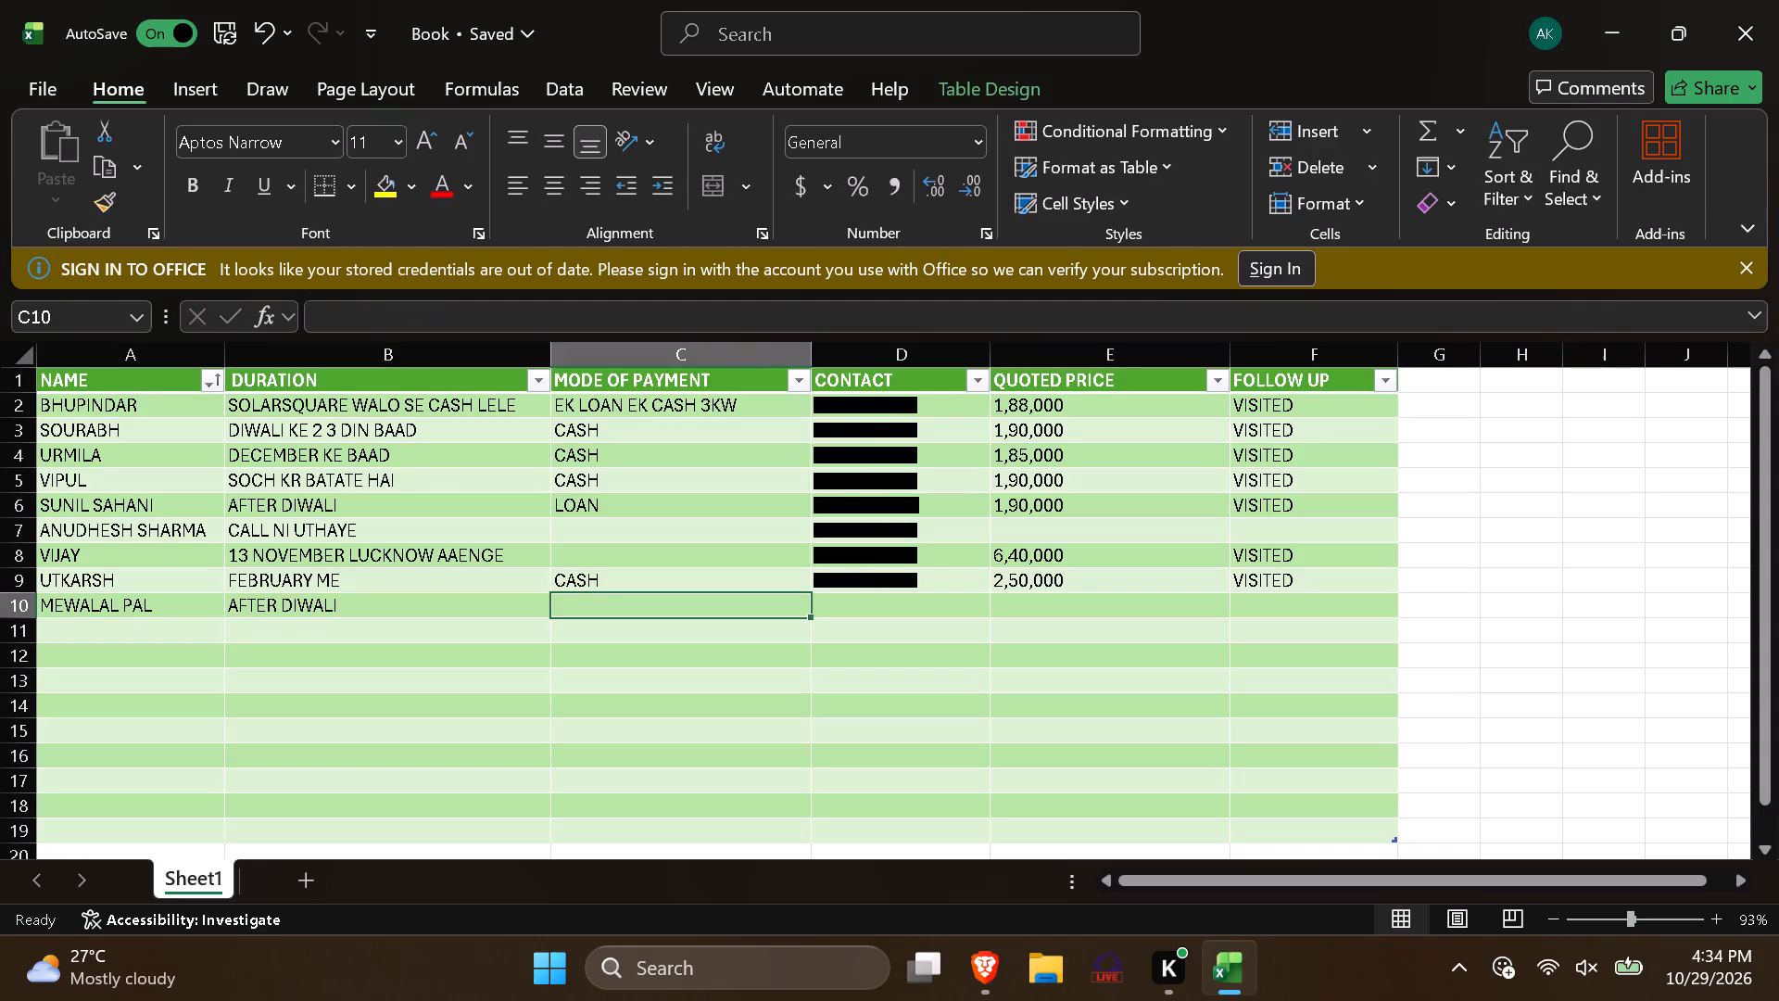
{"action": "type", "text": "CASH"}
{"action": "left_click", "coordinate": [879, 612]}
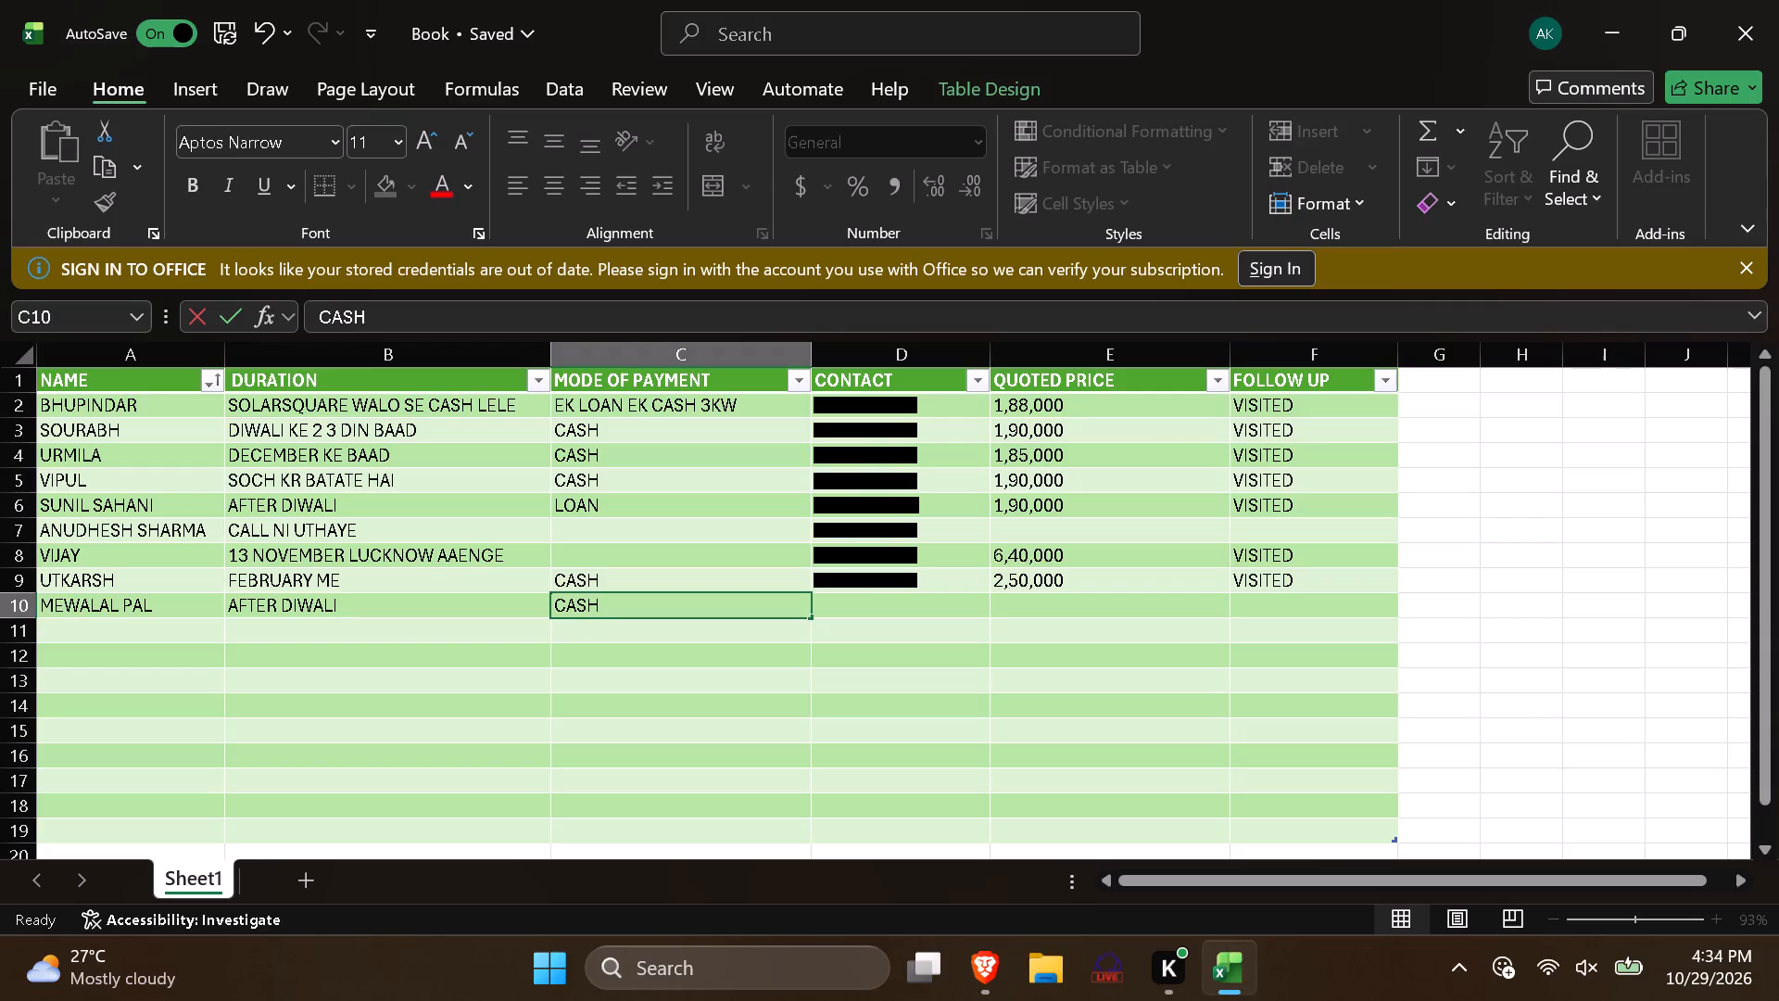
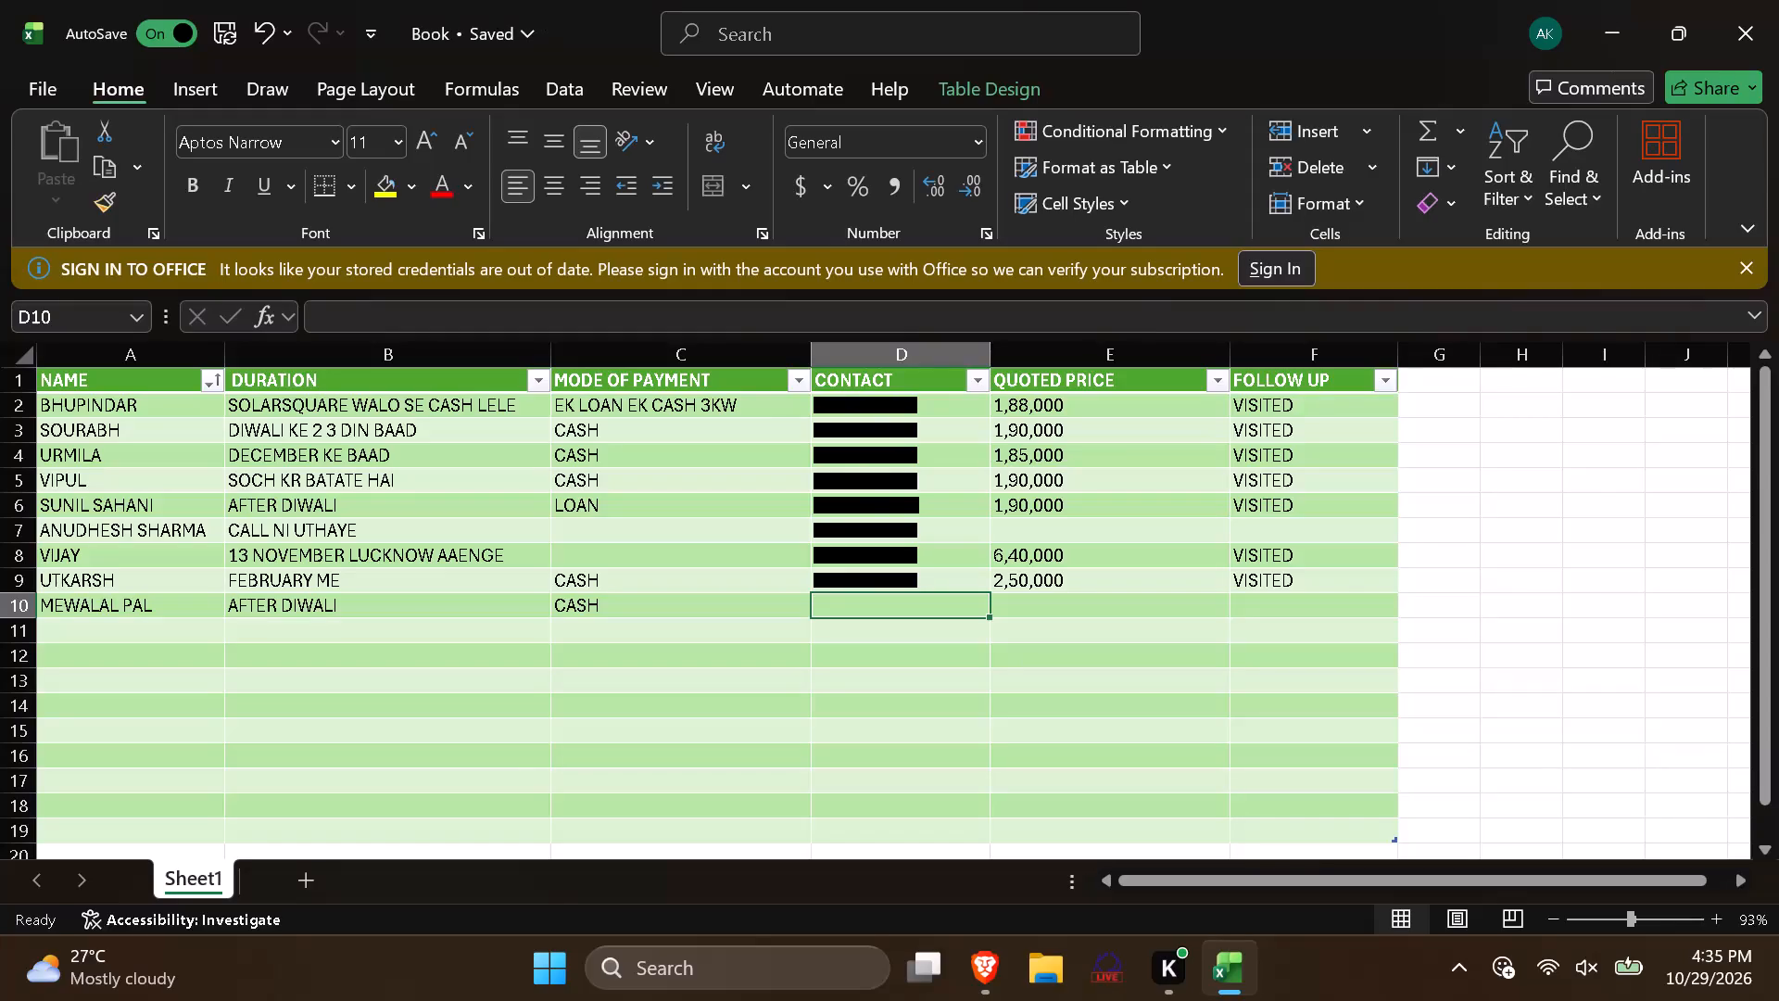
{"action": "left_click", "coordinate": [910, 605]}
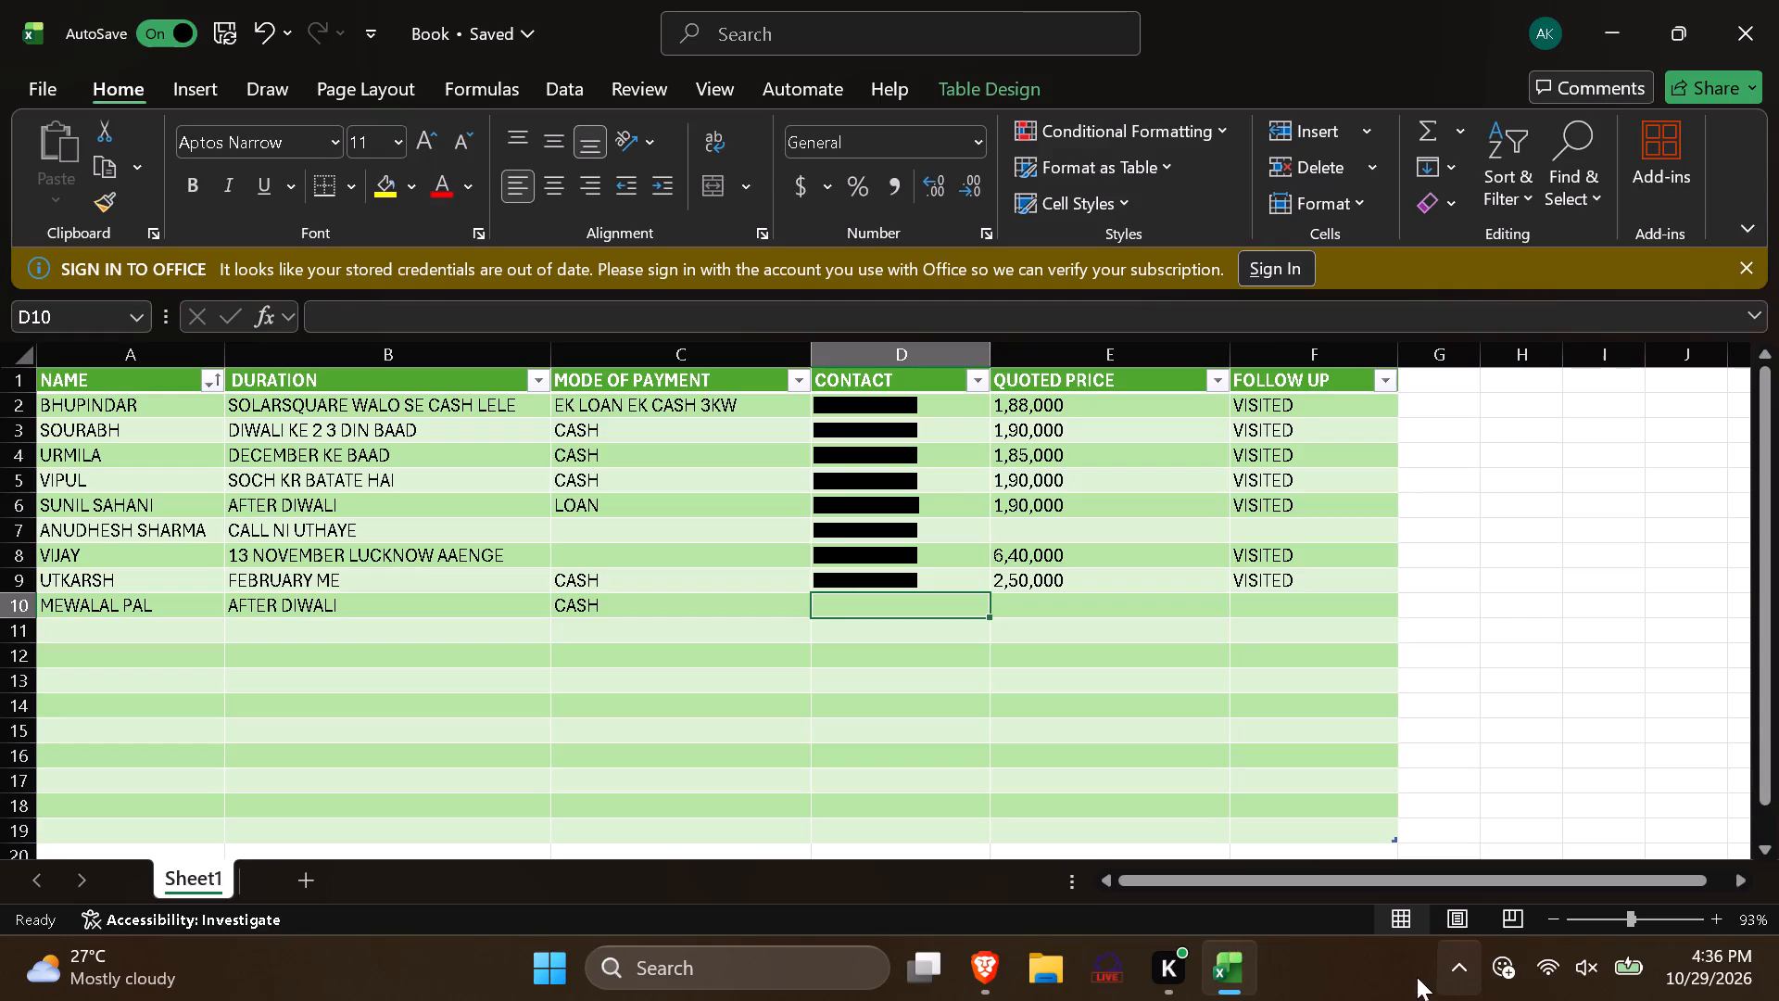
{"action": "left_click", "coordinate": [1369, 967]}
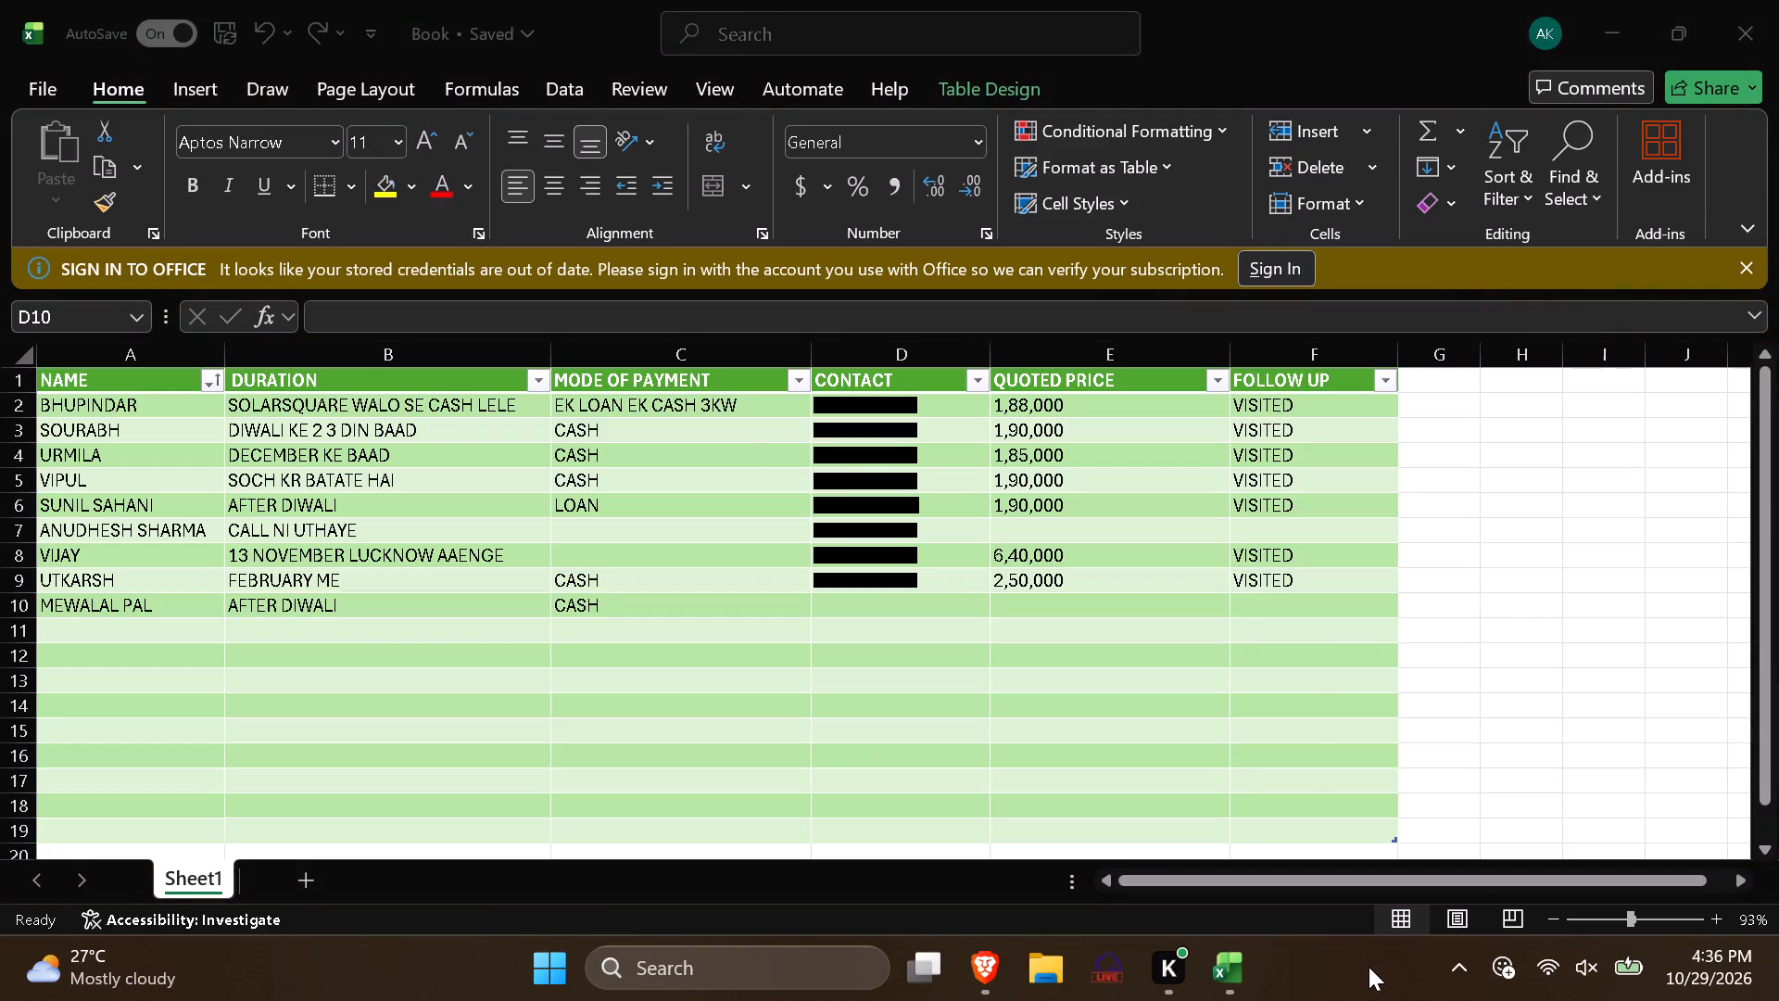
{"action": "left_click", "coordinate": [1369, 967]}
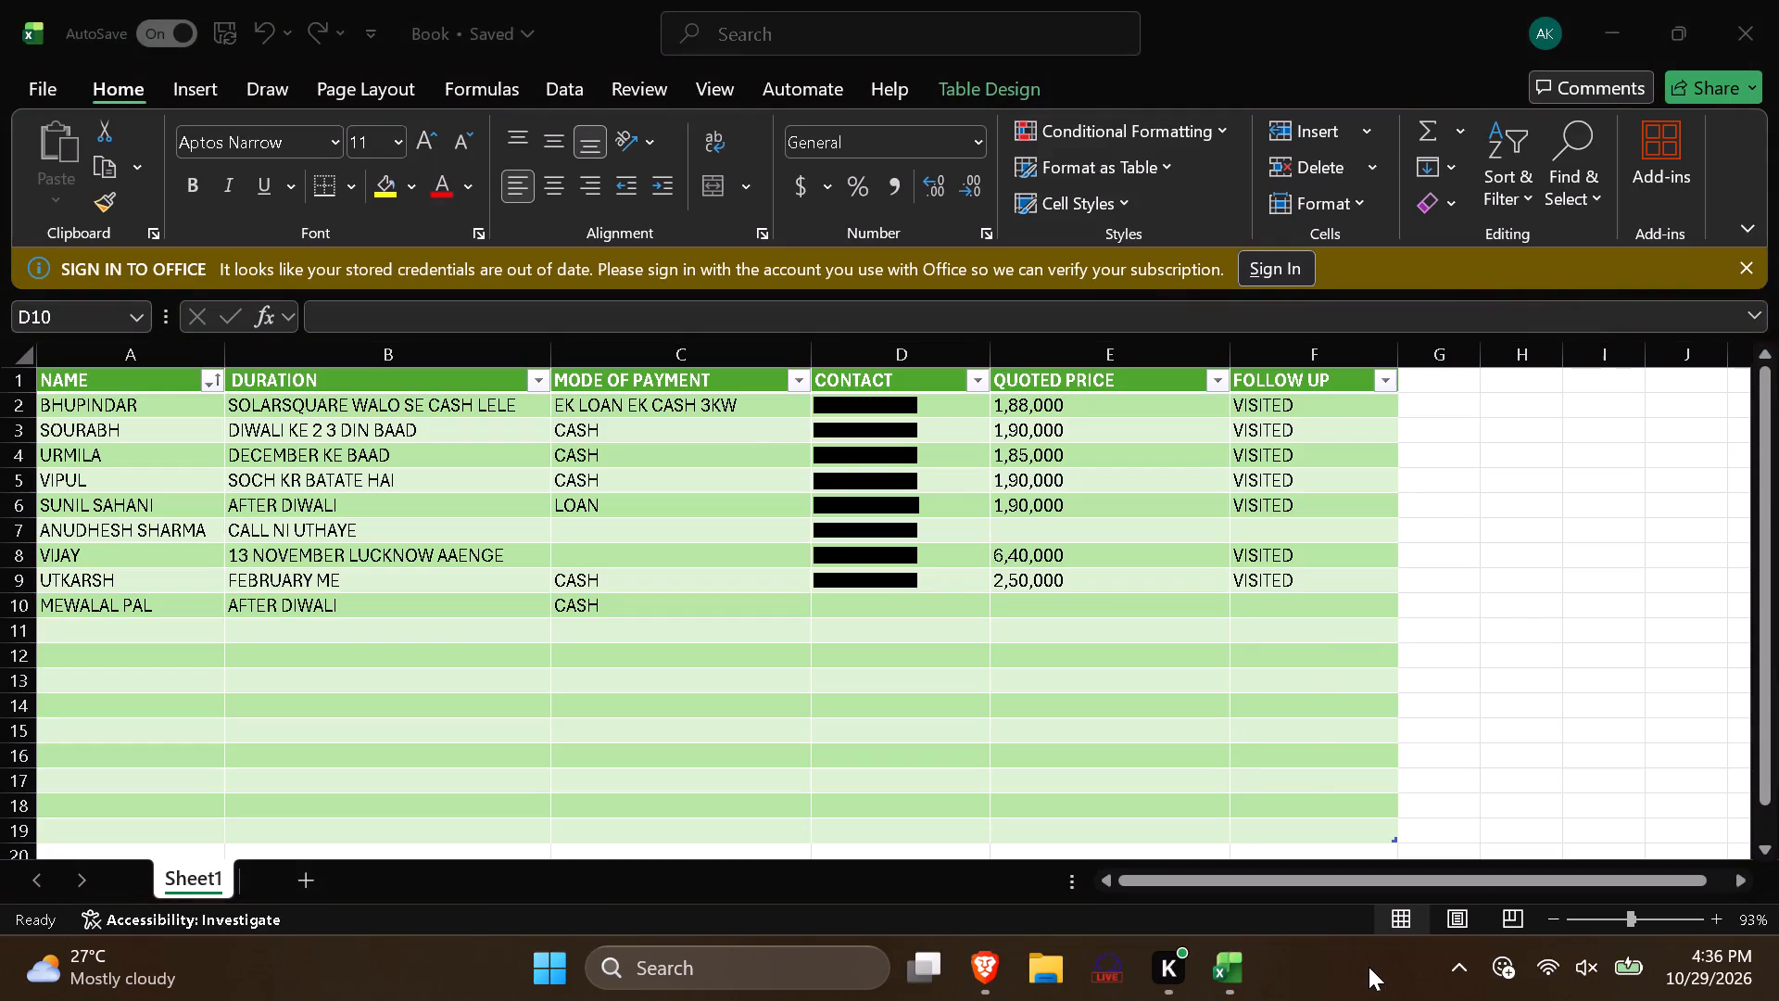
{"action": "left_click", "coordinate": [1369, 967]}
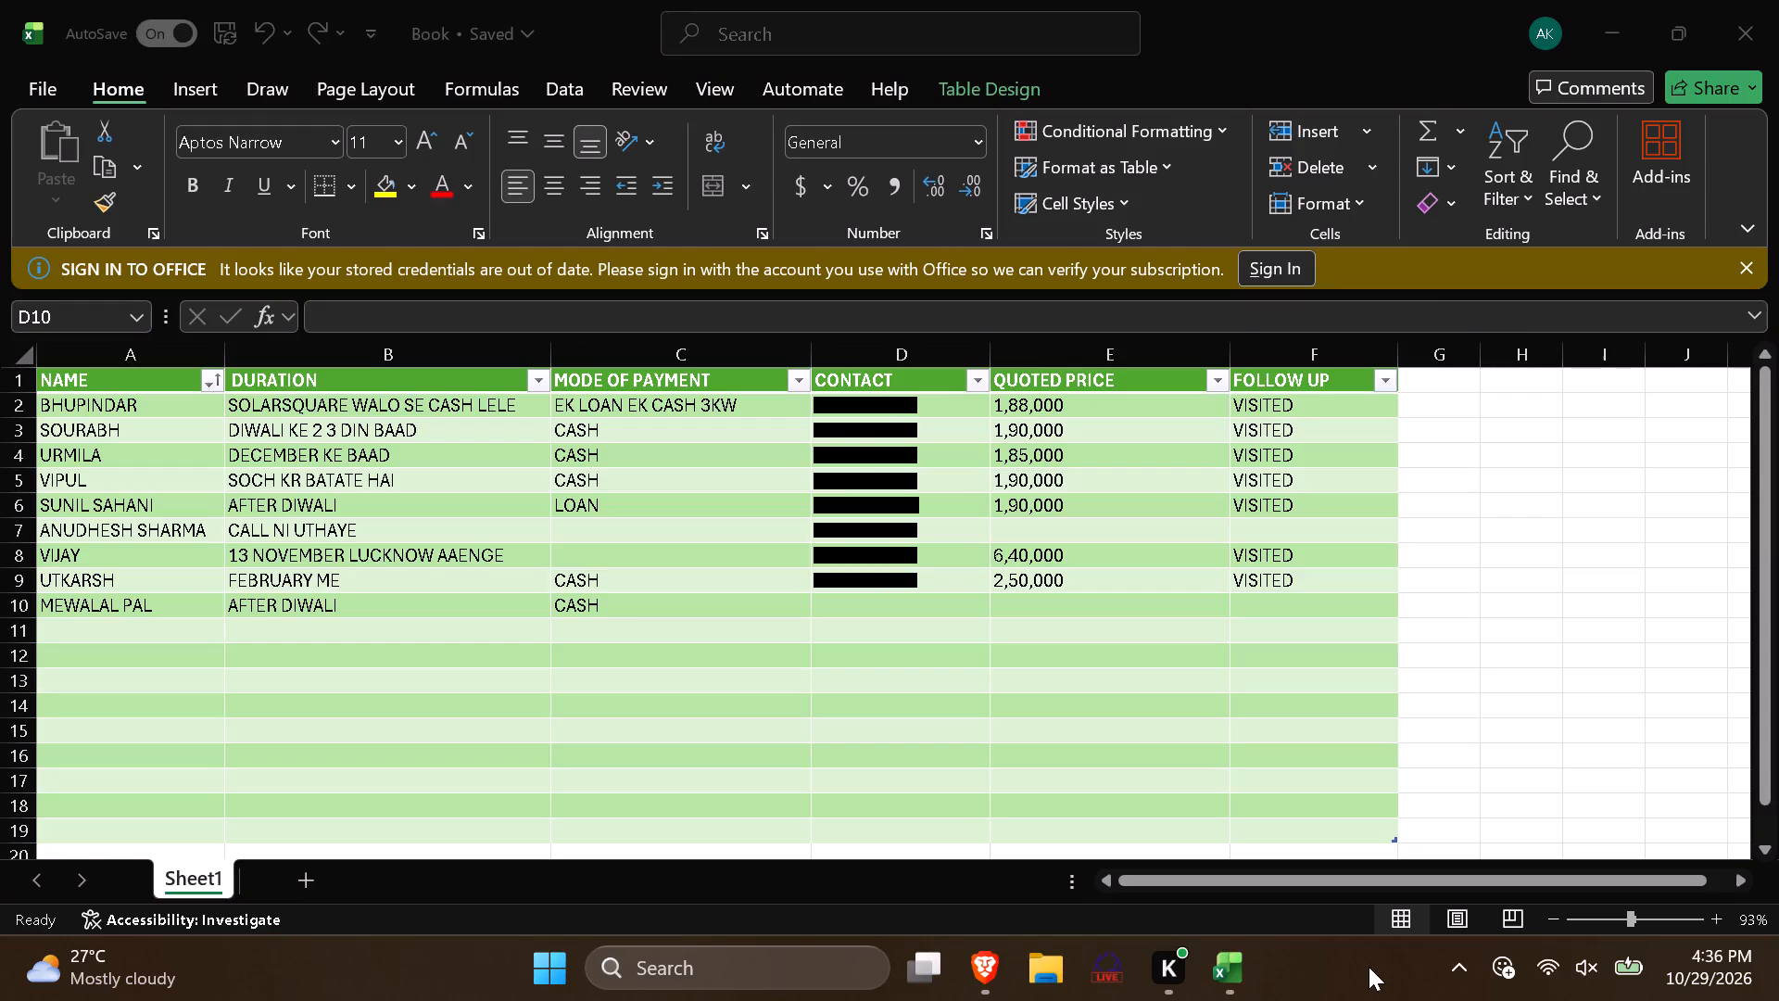